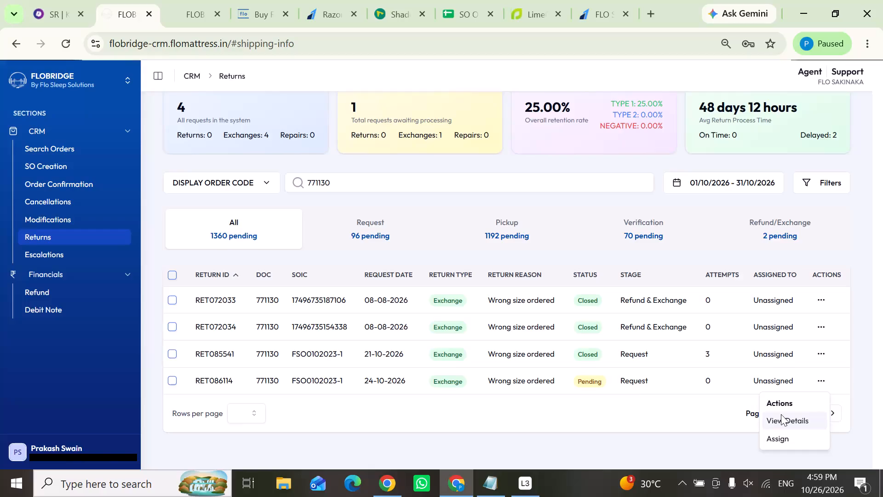
{"action": "scroll", "coordinate": [496, 326], "scroll_direction": "down", "scroll_amount": 3}
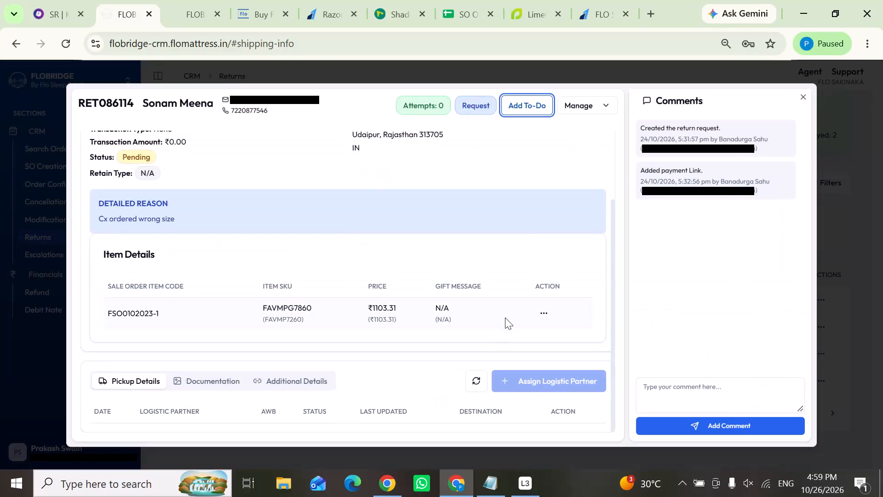
{"action": "scroll", "coordinate": [737, 212], "scroll_direction": "down", "scroll_amount": 4}
{"action": "scroll", "coordinate": [475, 281], "scroll_direction": "down", "scroll_amount": 3}
{"action": "left_click", "coordinate": [223, 381]}
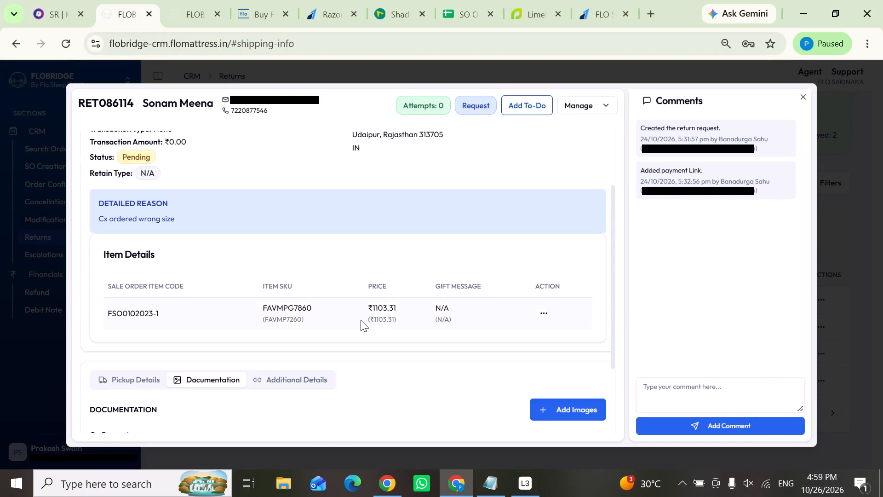
{"action": "scroll", "coordinate": [361, 320], "scroll_direction": "down", "scroll_amount": 3}
{"action": "left_click", "coordinate": [286, 280]}
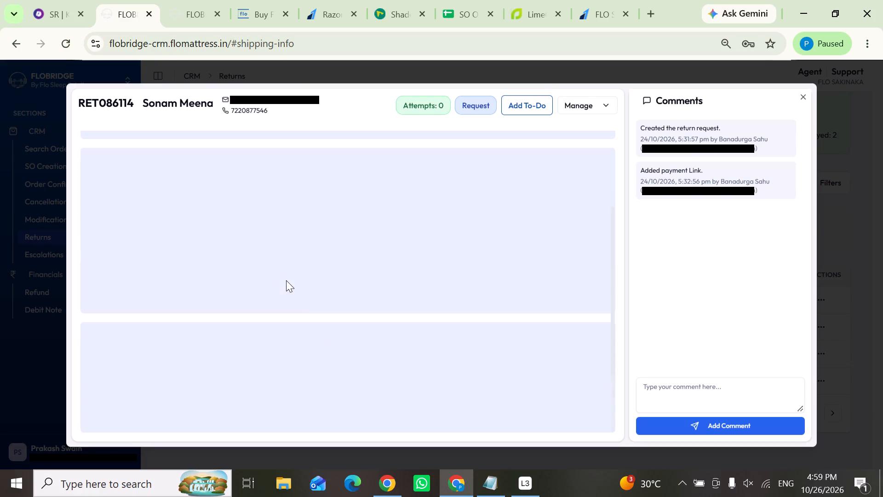
{"action": "scroll", "coordinate": [389, 319], "scroll_direction": "down", "scroll_amount": 1}
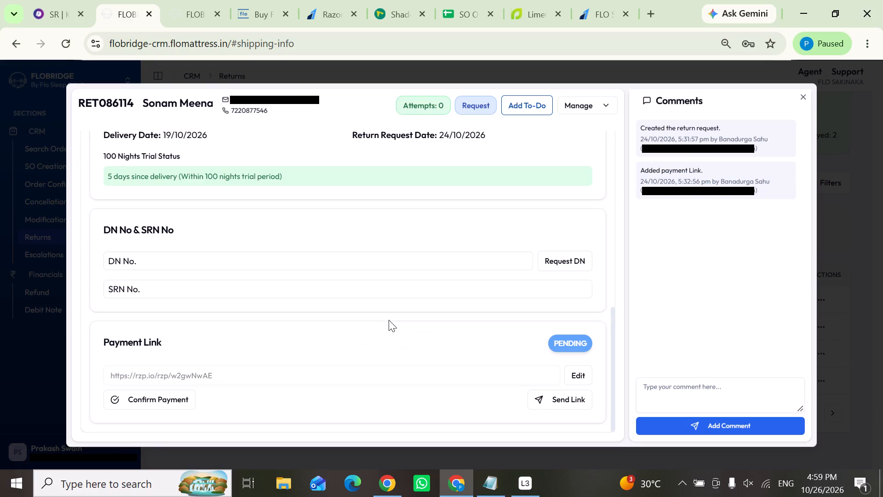
{"action": "scroll", "coordinate": [361, 323], "scroll_direction": "up", "scroll_amount": 4}
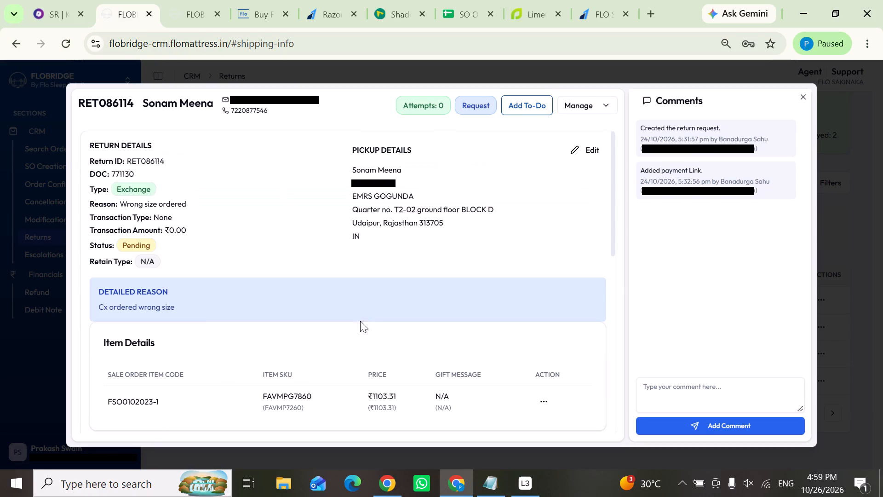
{"action": "left_click", "coordinate": [23, 341]}
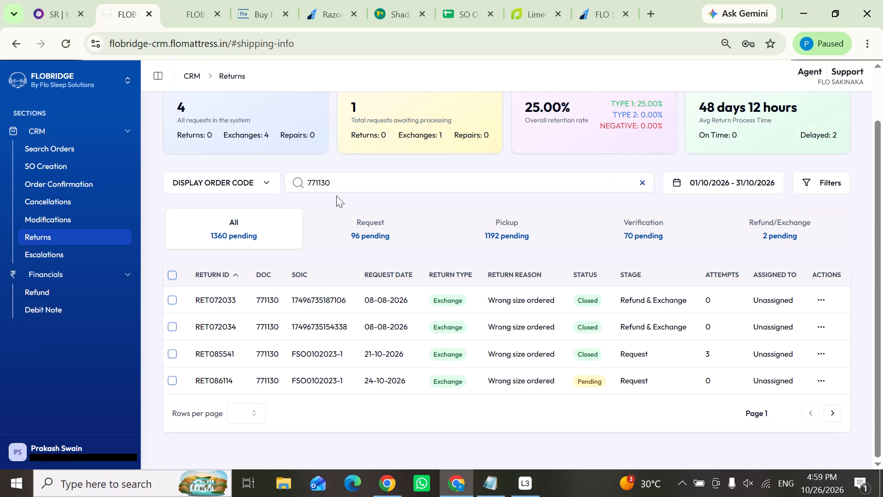
Check the ongoing customer call in the Knowlarity call logs and return to the Flobridge returns list.
{"action": "left_click", "coordinate": [59, 8]}
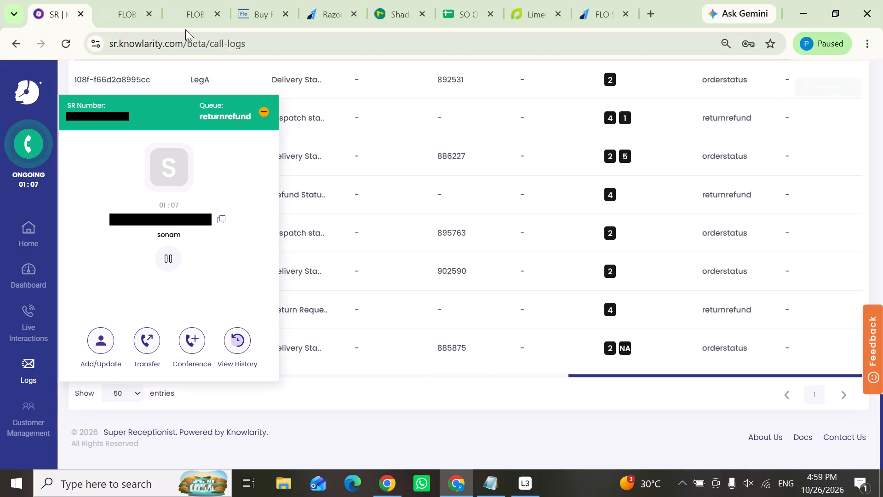
{"action": "left_click", "coordinate": [117, 0]}
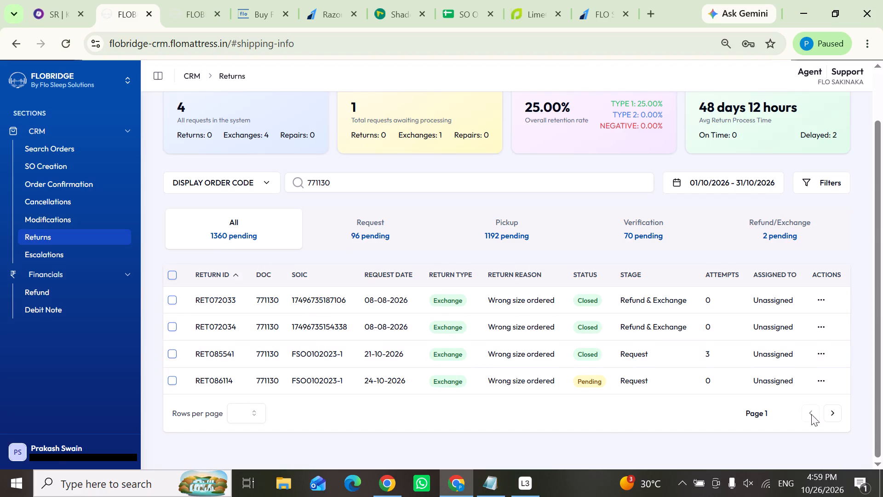
{"action": "left_click", "coordinate": [822, 377]}
{"action": "left_click", "coordinate": [776, 416]}
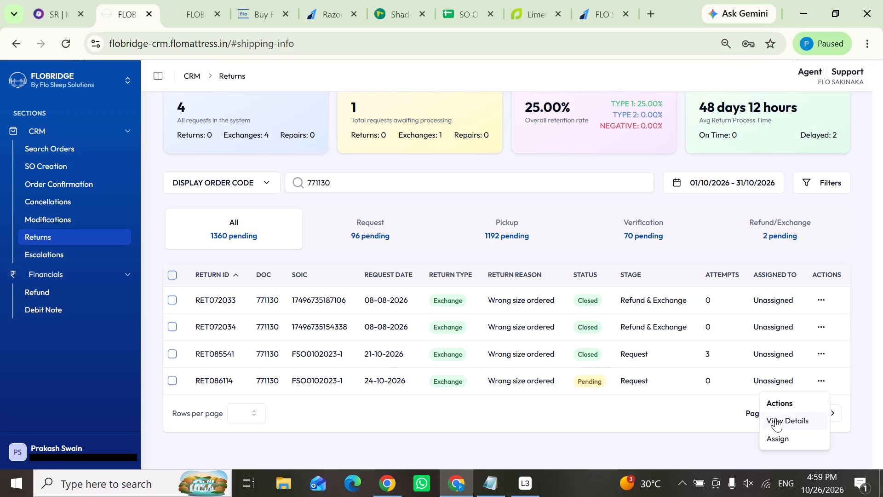
{"action": "scroll", "coordinate": [370, 293], "scroll_direction": "down", "scroll_amount": 3}
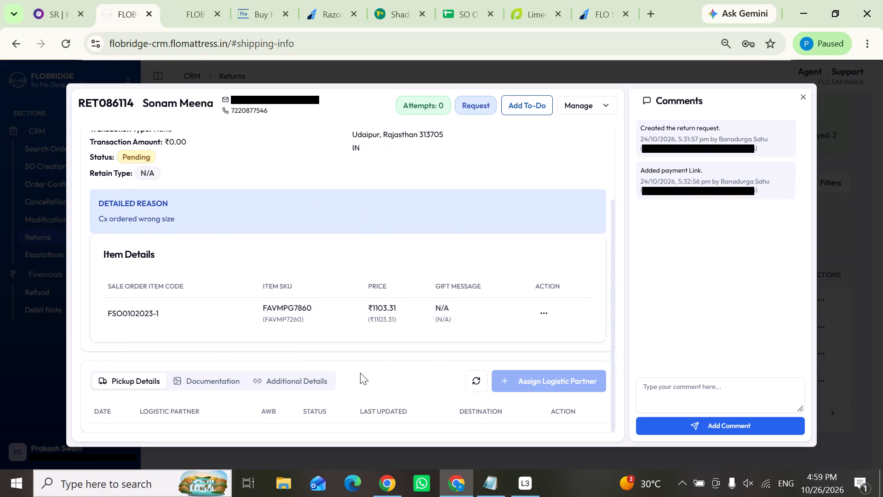
{"action": "scroll", "coordinate": [338, 301], "scroll_direction": "up", "scroll_amount": 3}
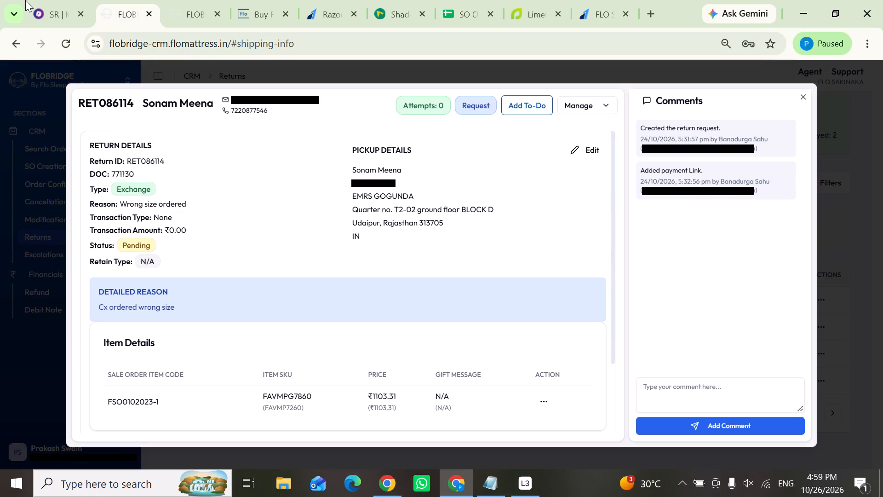
{"action": "left_click", "coordinate": [40, 0]}
{"action": "left_click", "coordinate": [126, 6]}
{"action": "scroll", "coordinate": [464, 312], "scroll_direction": "up", "scroll_amount": 3}
{"action": "scroll", "coordinate": [463, 312], "scroll_direction": "down", "scroll_amount": 4}
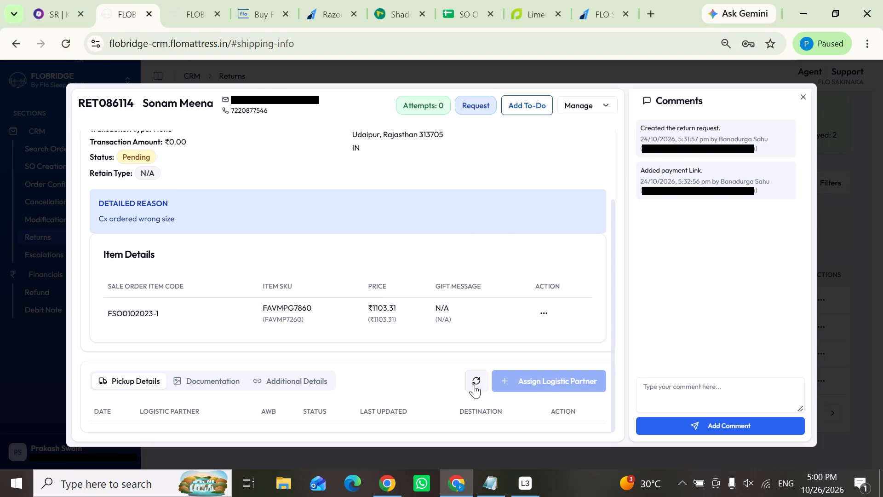
{"action": "left_click", "coordinate": [16, 328]}
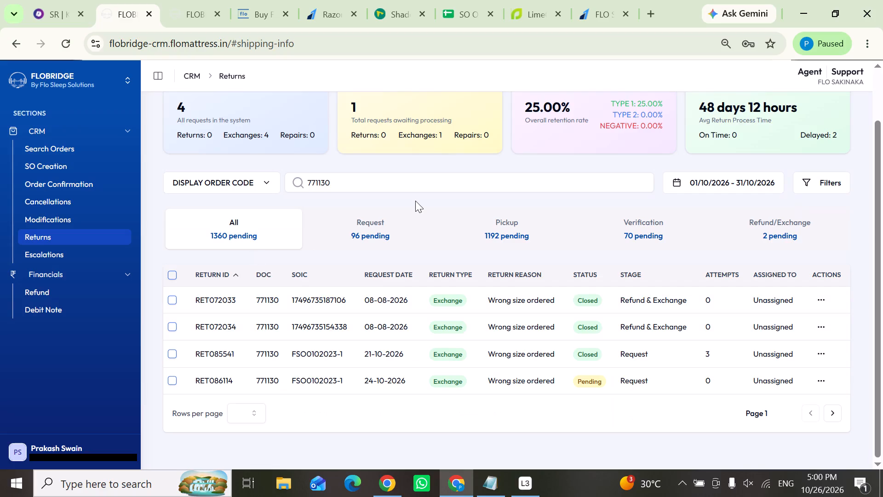
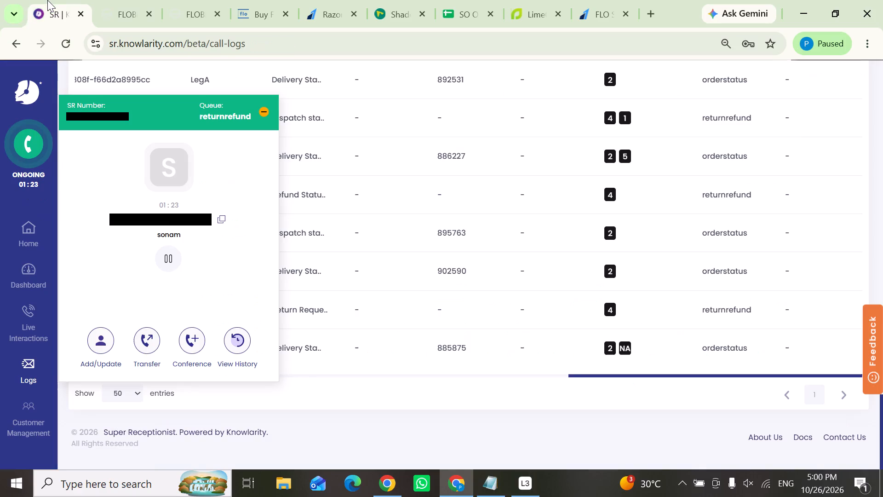
In the Knowlarity call logs, set the ongoing caller's disposition to Return Request and save the customer record.
{"action": "left_click", "coordinate": [117, 0]}
{"action": "left_click", "coordinate": [58, 0]}
{"action": "left_click", "coordinate": [99, 335]}
{"action": "scroll", "coordinate": [152, 288], "scroll_direction": "down", "scroll_amount": 1}
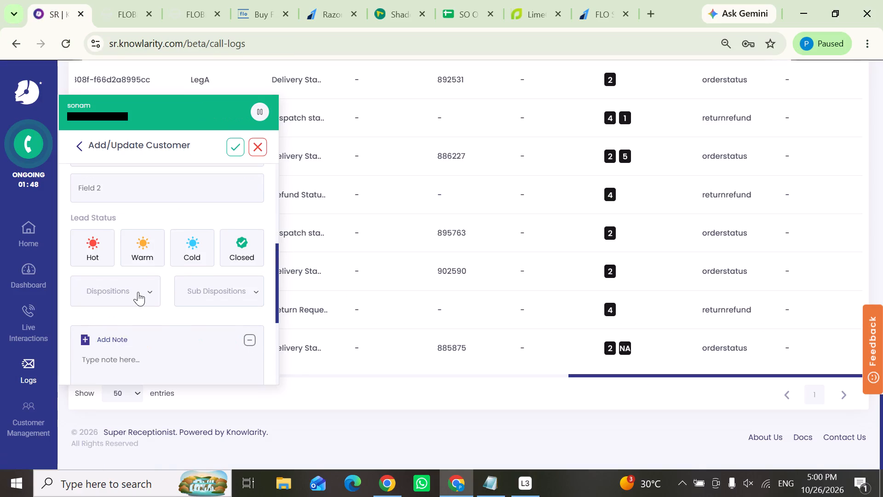
{"action": "left_click", "coordinate": [138, 292]}
{"action": "left_click", "coordinate": [110, 319]}
{"action": "left_click", "coordinate": [224, 148]}
{"action": "left_click", "coordinate": [234, 147]}
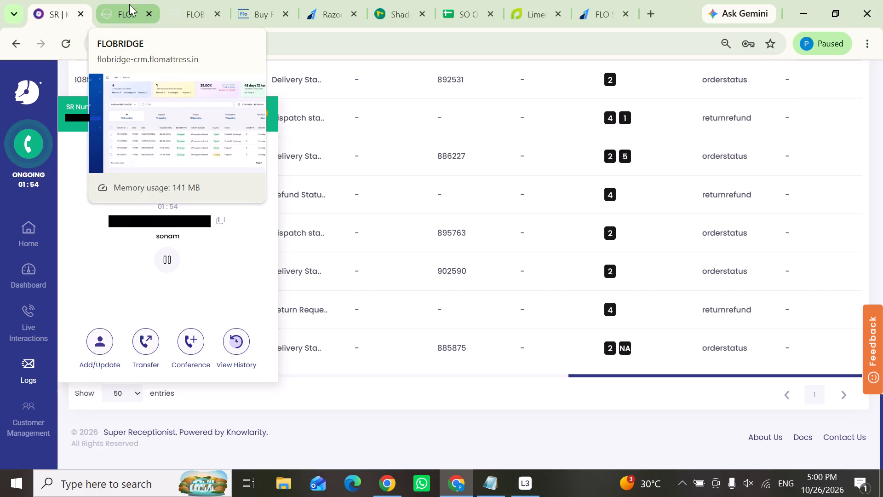
Refresh the call logs with the default date range and show 50 entries per page.
{"action": "scroll", "coordinate": [676, 277], "scroll_direction": "up", "scroll_amount": 2}
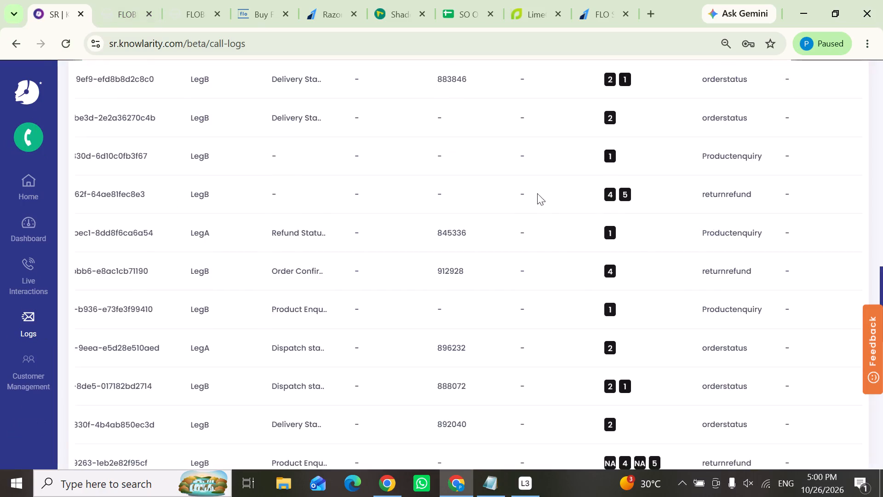
{"action": "scroll", "coordinate": [547, 204], "scroll_direction": "up", "scroll_amount": 4}
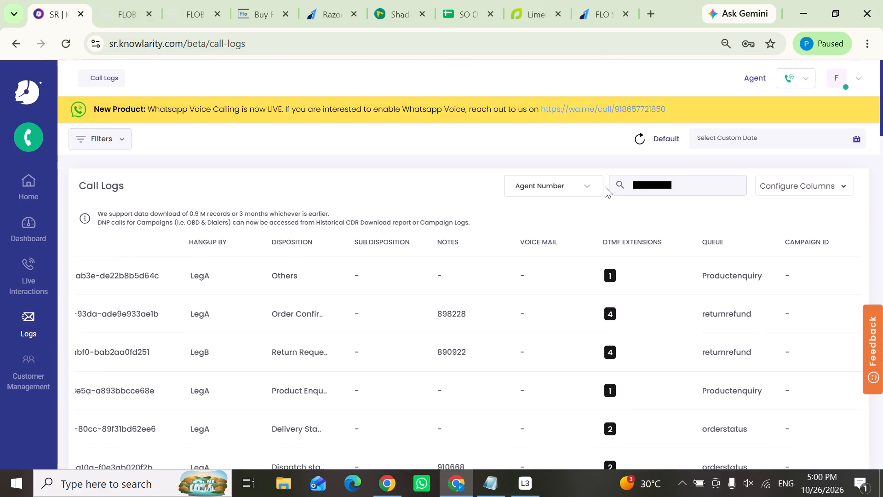
{"action": "left_click", "coordinate": [654, 138]}
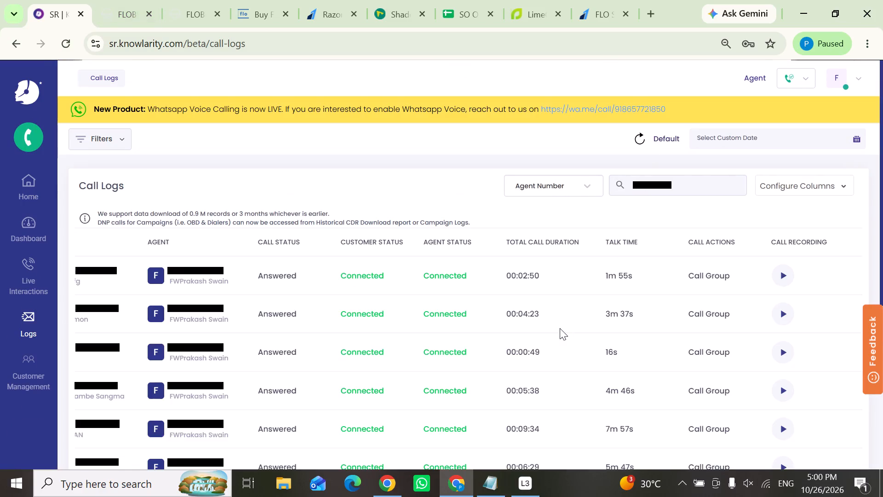
{"action": "left_click_drag", "start_coordinate": [882, 194], "coordinate": [882, 406]}
{"action": "left_click", "coordinate": [124, 394]}
{"action": "left_click", "coordinate": [130, 450]}
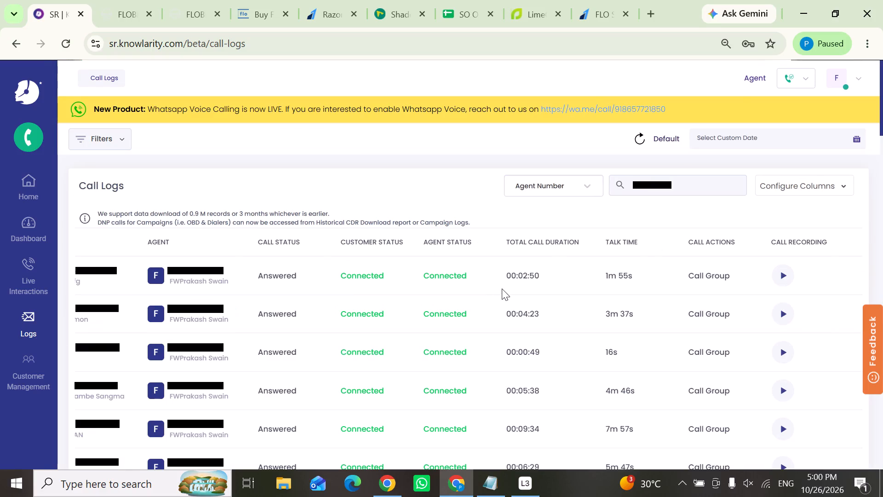
Find the 26 Oct call at 13:55:19 lacking a disposition, set it to Return Request and save.
{"action": "left_click_drag", "start_coordinate": [882, 102], "coordinate": [882, 193]}
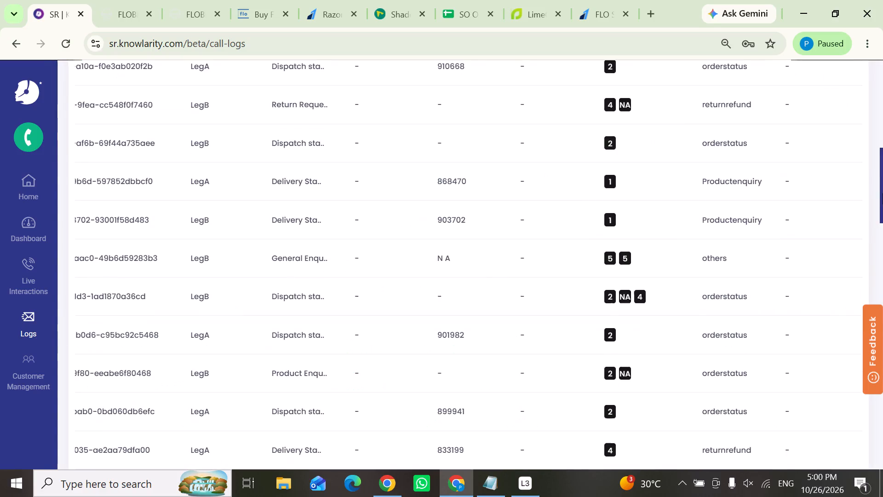
{"action": "left_click_drag", "start_coordinate": [882, 193], "coordinate": [874, 241]}
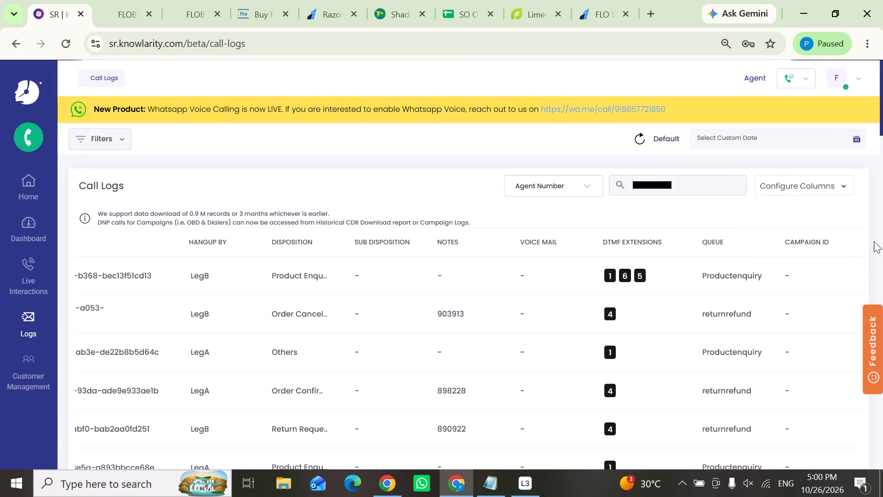
{"action": "left_click_drag", "start_coordinate": [874, 241], "coordinate": [879, 308]}
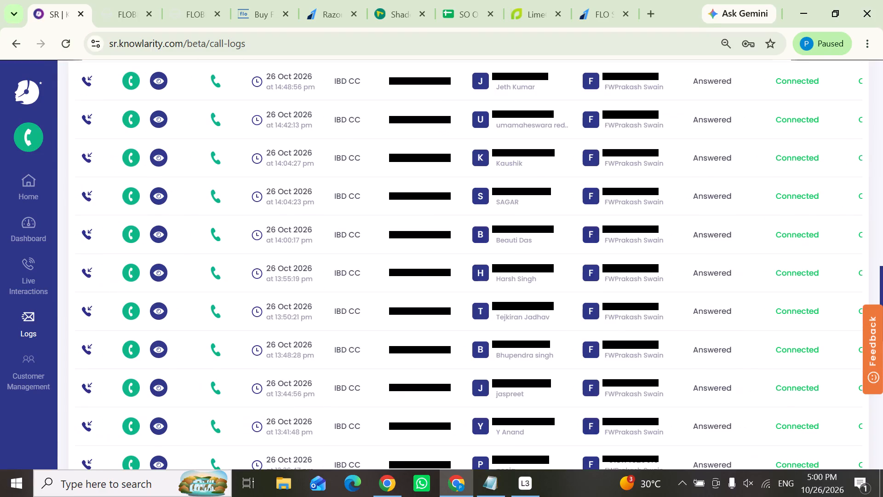
{"action": "left_click", "coordinate": [161, 274]}
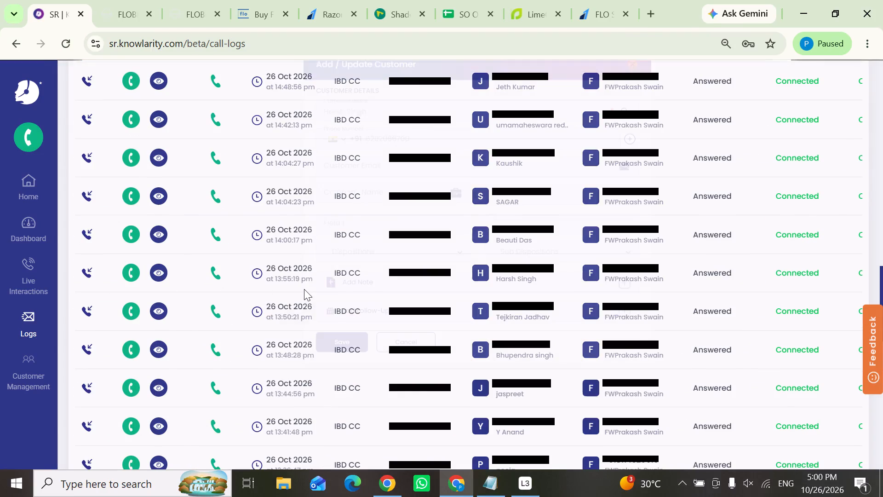
{"action": "left_click", "coordinate": [379, 279]}
{"action": "left_click", "coordinate": [360, 340]}
{"action": "left_click", "coordinate": [354, 365]}
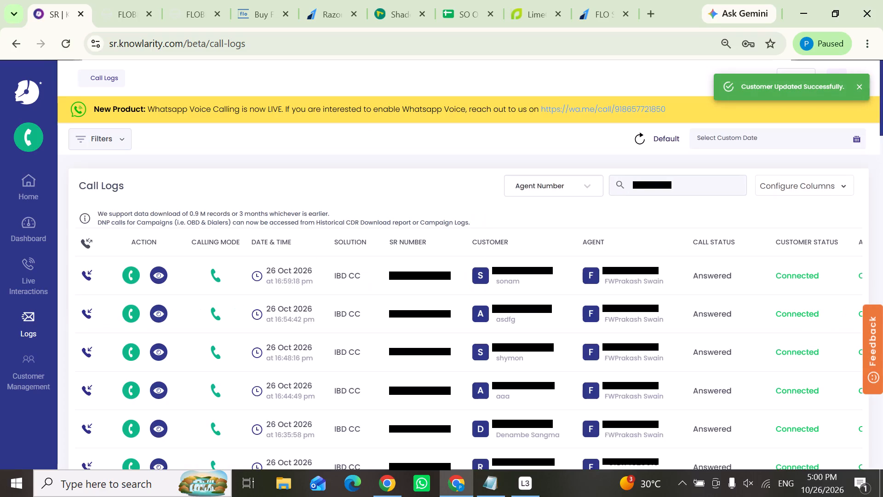
Find the 26 Oct call at 14:00:17 lacking a disposition, set it to Dispatch status and save.
{"action": "left_click_drag", "start_coordinate": [882, 114], "coordinate": [882, 233]}
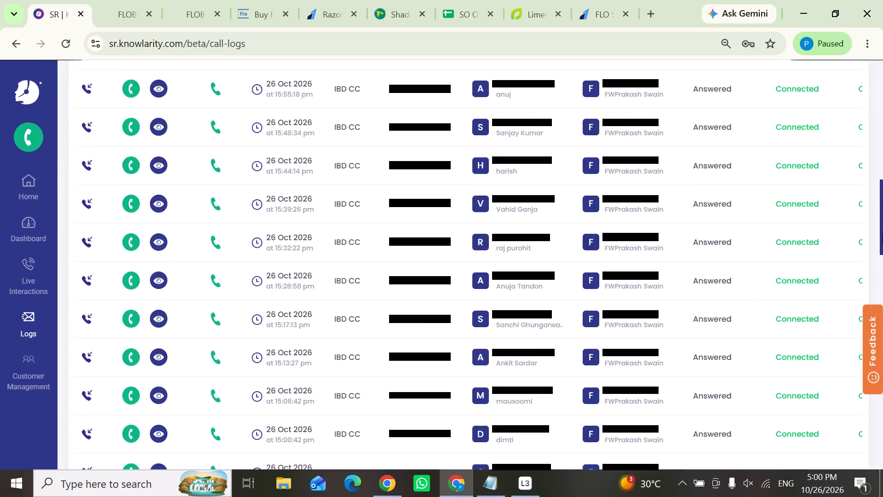
{"action": "left_click_drag", "start_coordinate": [882, 233], "coordinate": [882, 228]}
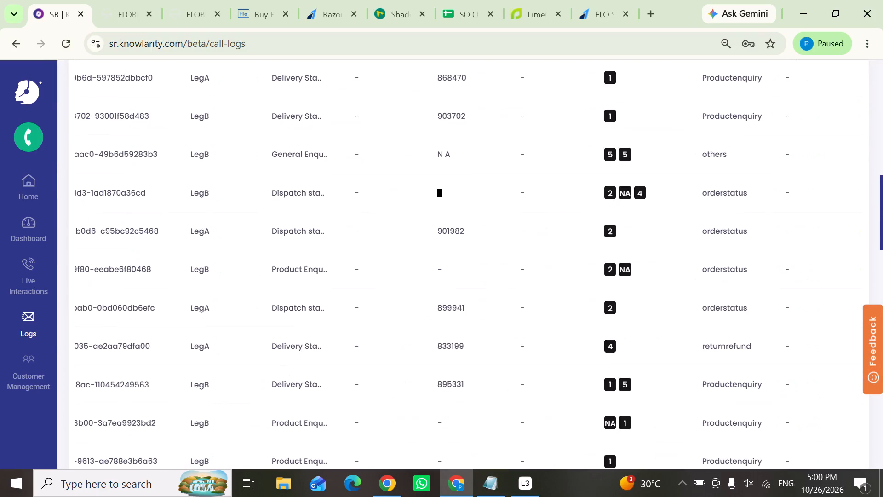
{"action": "left_click_drag", "start_coordinate": [882, 206], "coordinate": [882, 309]}
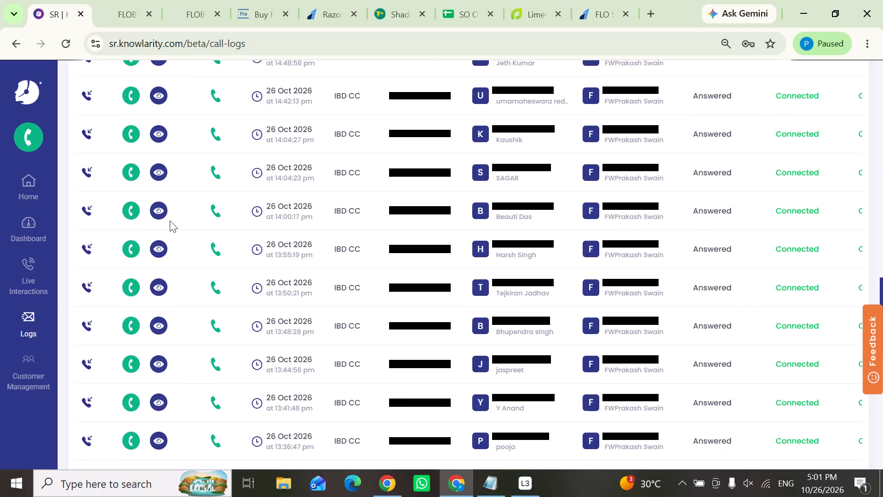
{"action": "left_click", "coordinate": [161, 209]}
{"action": "left_click", "coordinate": [421, 276]}
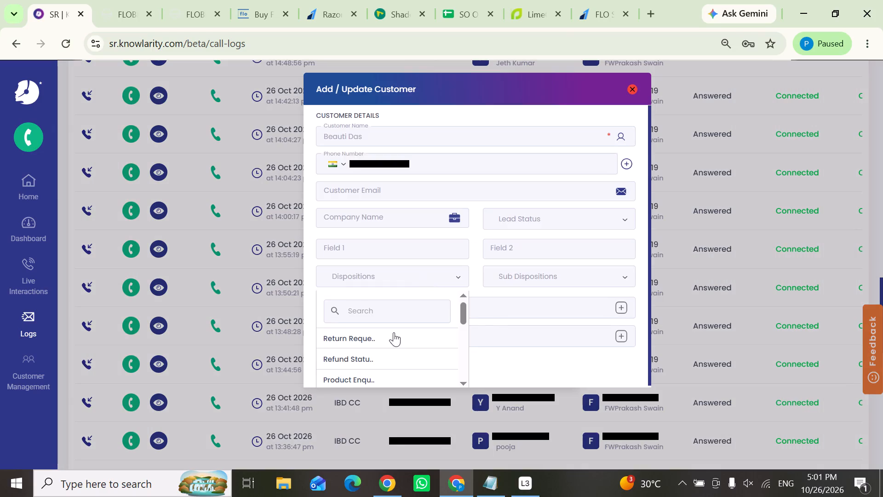
{"action": "left_click_drag", "start_coordinate": [460, 309], "coordinate": [467, 407]}
{"action": "left_click", "coordinate": [338, 374]}
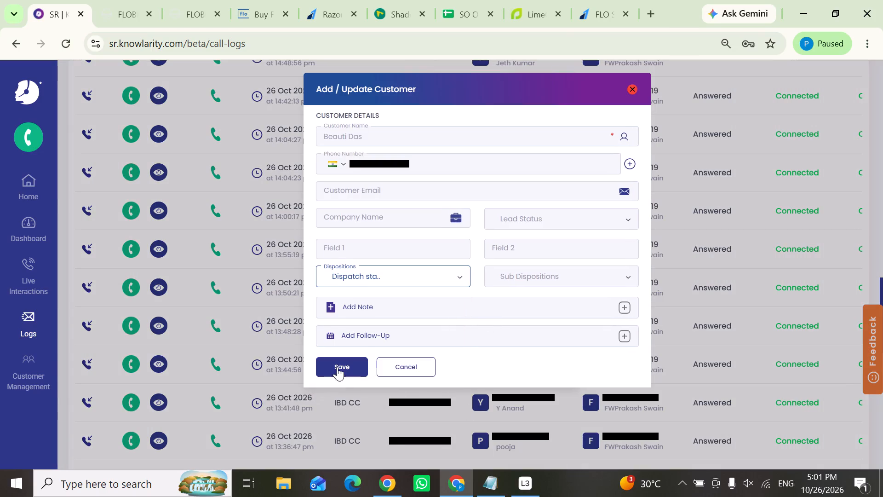
{"action": "left_click", "coordinate": [337, 367]}
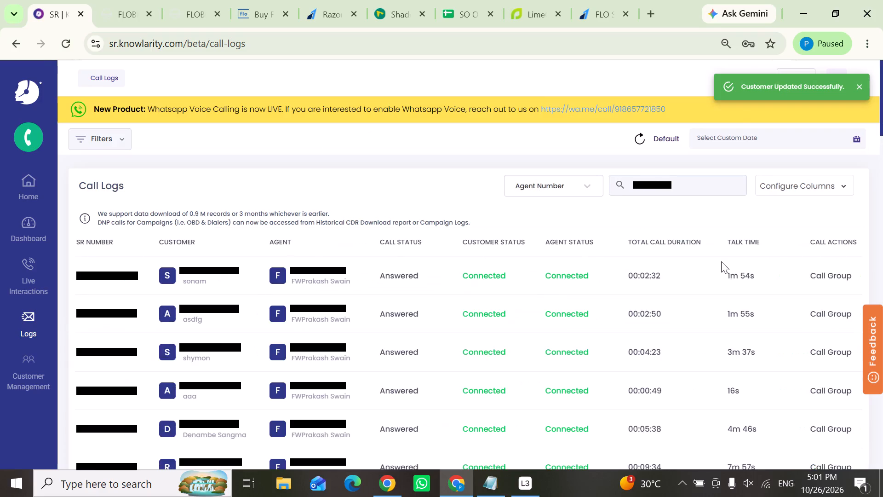
Recheck the call logs' disposition column, refreshing the list and showing 50 entries to go through it down to the end.
{"action": "left_click_drag", "start_coordinate": [882, 121], "coordinate": [882, 480]}
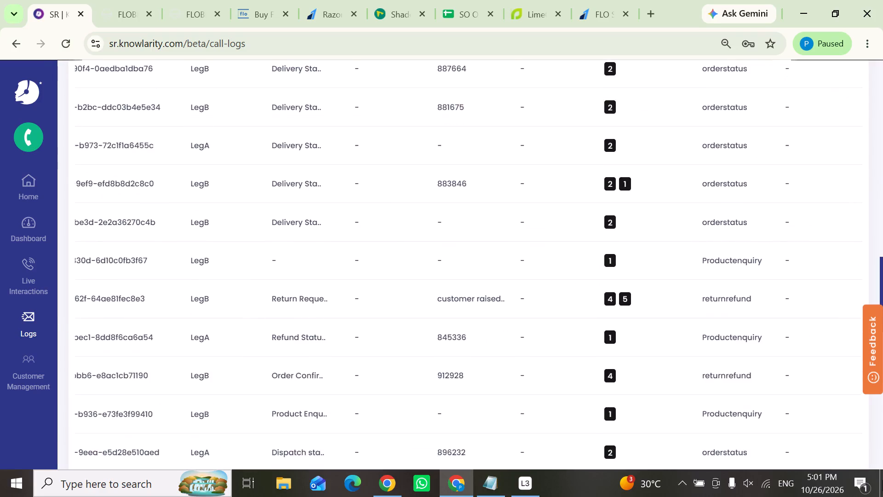
{"action": "left_click_drag", "start_coordinate": [882, 480], "coordinate": [882, 484]}
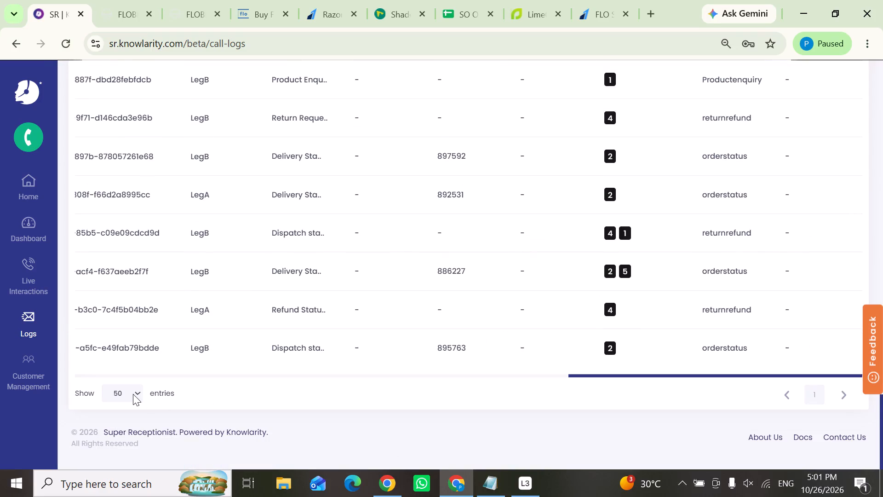
{"action": "left_click", "coordinate": [133, 394]}
{"action": "scroll", "coordinate": [550, 260], "scroll_direction": "up", "scroll_amount": 3}
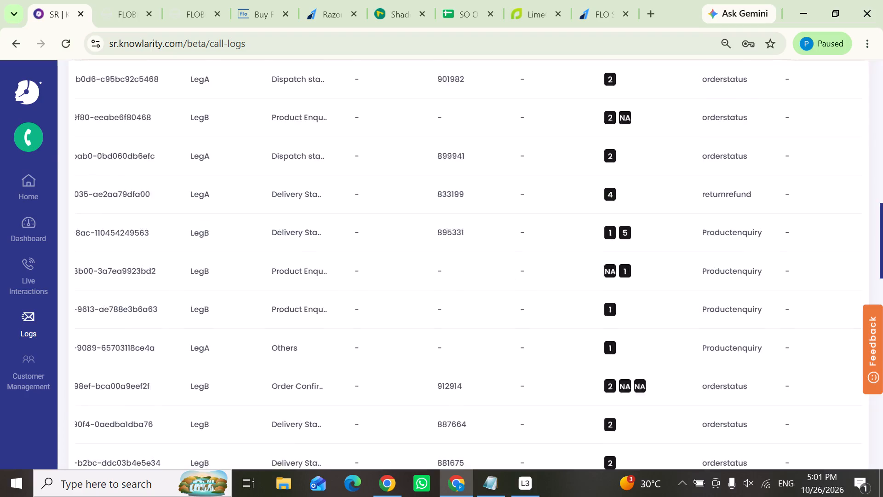
{"action": "scroll", "coordinate": [522, 230], "scroll_direction": "up", "scroll_amount": 3}
{"action": "left_click", "coordinate": [666, 141]}
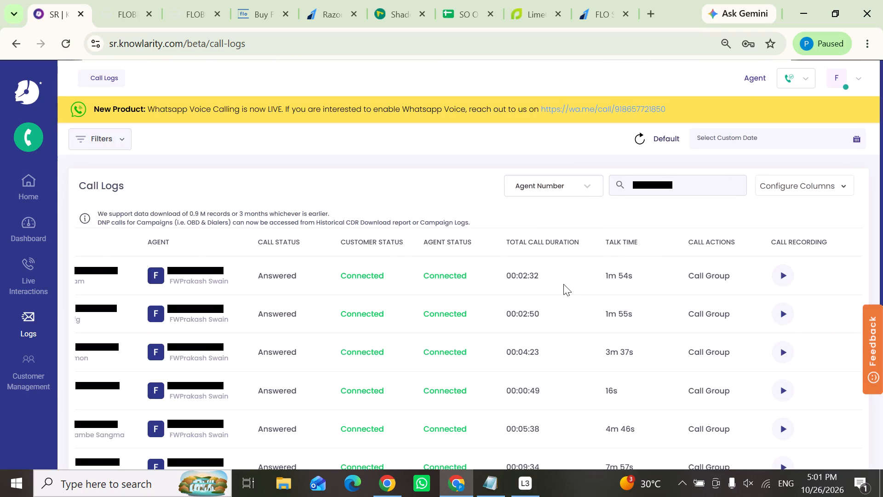
{"action": "scroll", "coordinate": [445, 299], "scroll_direction": "down", "scroll_amount": 4}
{"action": "left_click", "coordinate": [128, 401]}
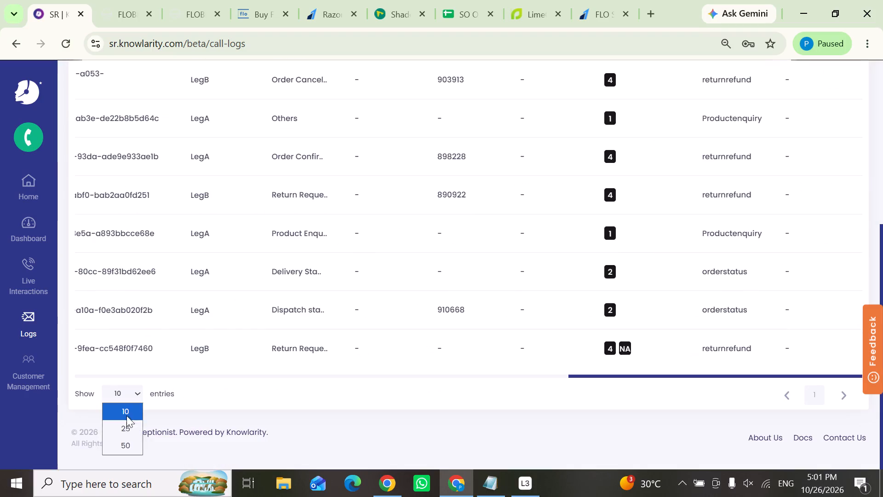
{"action": "left_click", "coordinate": [123, 443]}
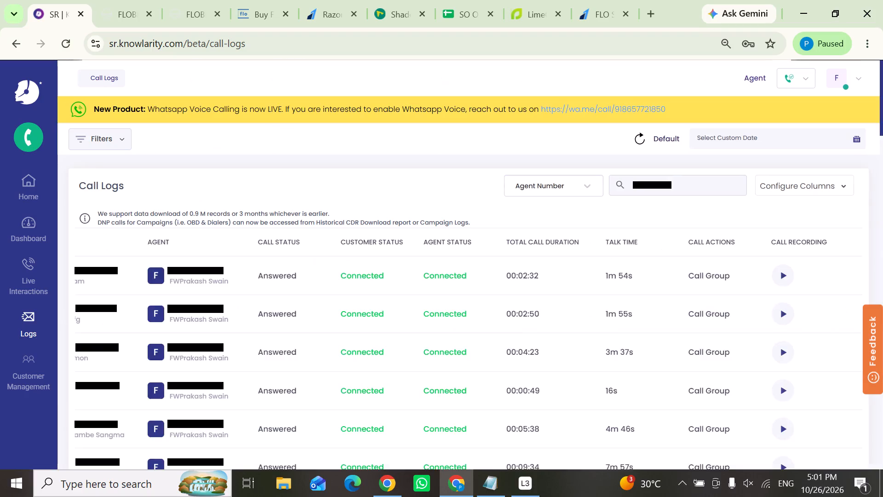
{"action": "left_click_drag", "start_coordinate": [882, 102], "coordinate": [882, 185]}
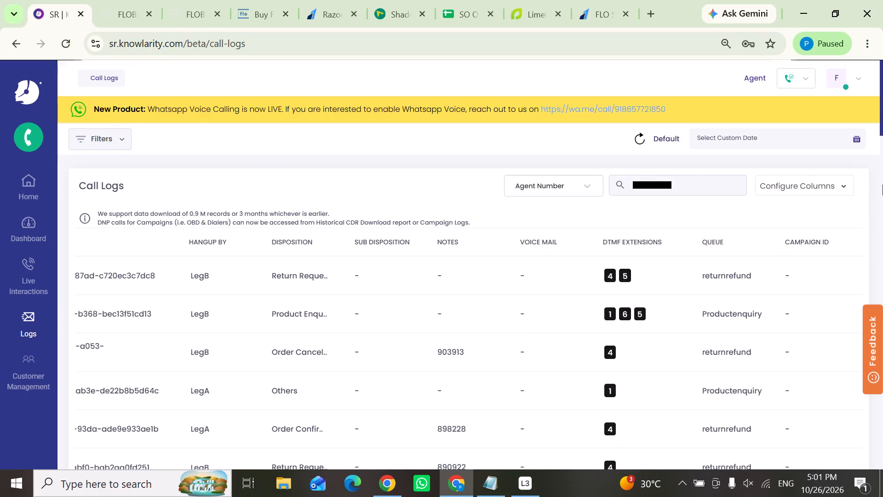
{"action": "left_click_drag", "start_coordinate": [882, 185], "coordinate": [882, 351]}
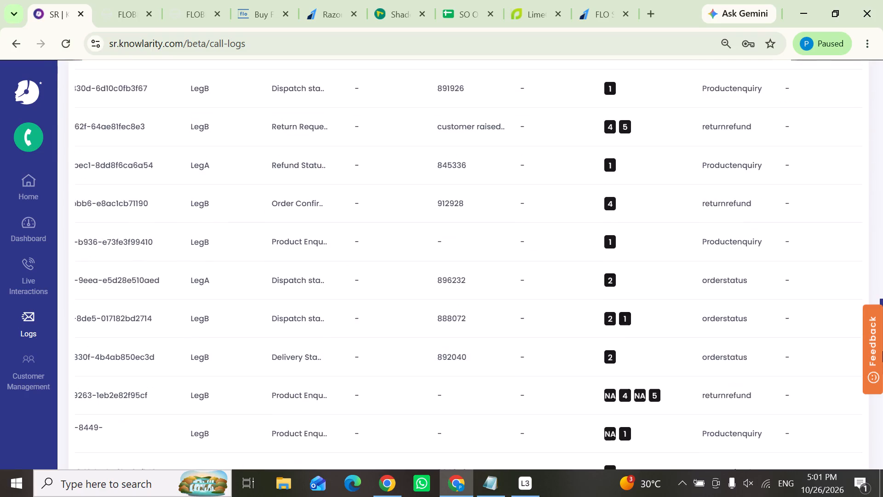
{"action": "left_click_drag", "start_coordinate": [882, 351], "coordinate": [882, 482]}
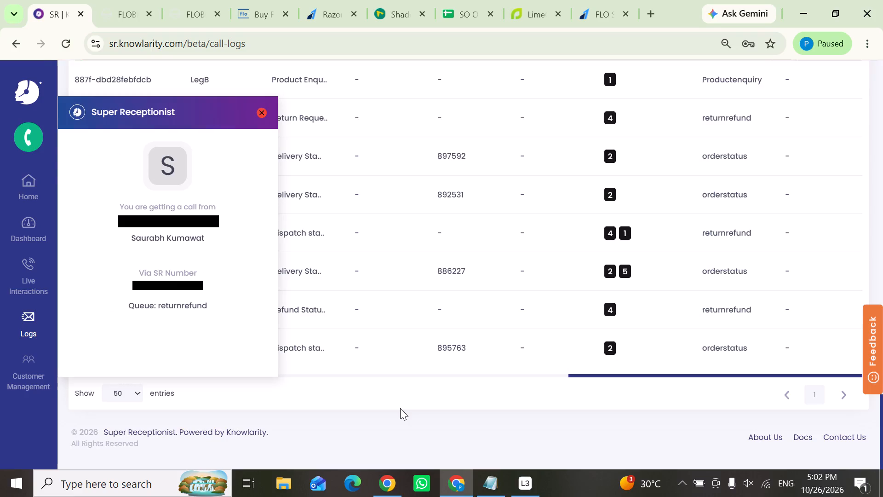
Copy the new caller's number and search Flobridge orders by Notification Mobile with the number's leading prefix removed.
{"action": "left_click", "coordinate": [222, 217]}
{"action": "left_click", "coordinate": [122, 9]}
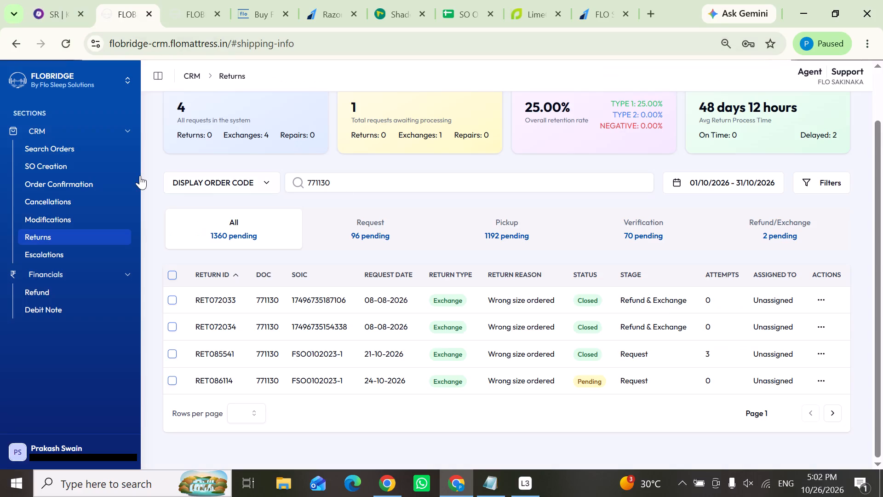
{"action": "left_click", "coordinate": [57, 148]}
{"action": "left_click", "coordinate": [248, 121]}
{"action": "left_click", "coordinate": [249, 169]}
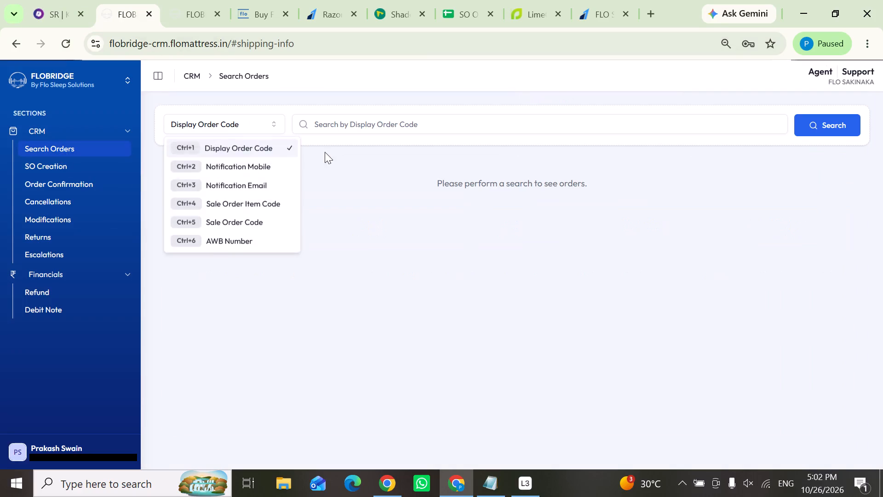
{"action": "key", "text": "ctrl+v"}
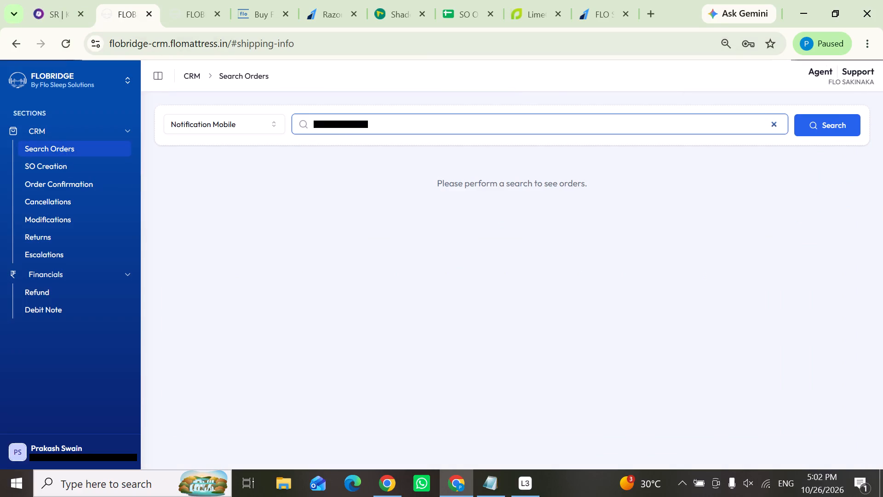
{"action": "left_click_drag", "start_coordinate": [326, 124], "coordinate": [251, 112]}
{"action": "key", "text": "BackSpace"}
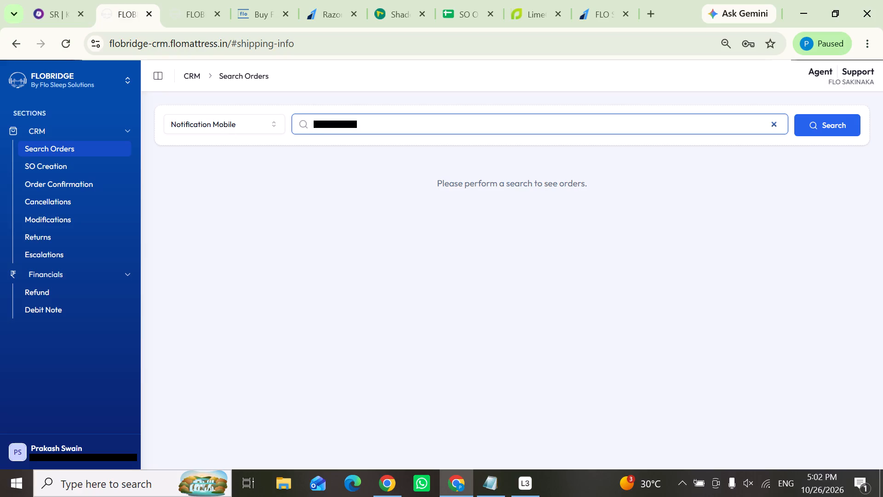
{"action": "left_click", "coordinate": [821, 138]}
{"action": "left_click", "coordinate": [817, 133]}
{"action": "scroll", "coordinate": [438, 289], "scroll_direction": "down", "scroll_amount": 2}
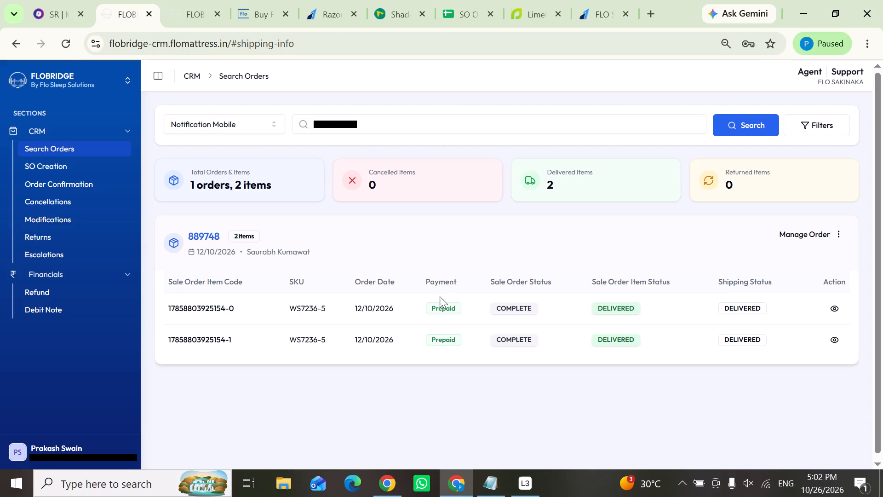
{"action": "scroll", "coordinate": [440, 296], "scroll_direction": "down", "scroll_amount": 1}
{"action": "left_click", "coordinate": [838, 303]}
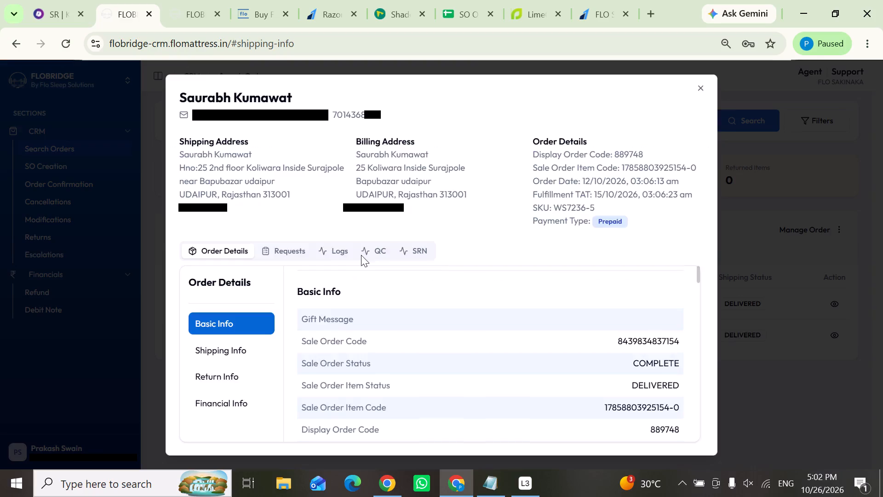
{"action": "left_click", "coordinate": [343, 250]}
{"action": "scroll", "coordinate": [483, 362], "scroll_direction": "down", "scroll_amount": 3}
{"action": "left_click", "coordinate": [858, 360]}
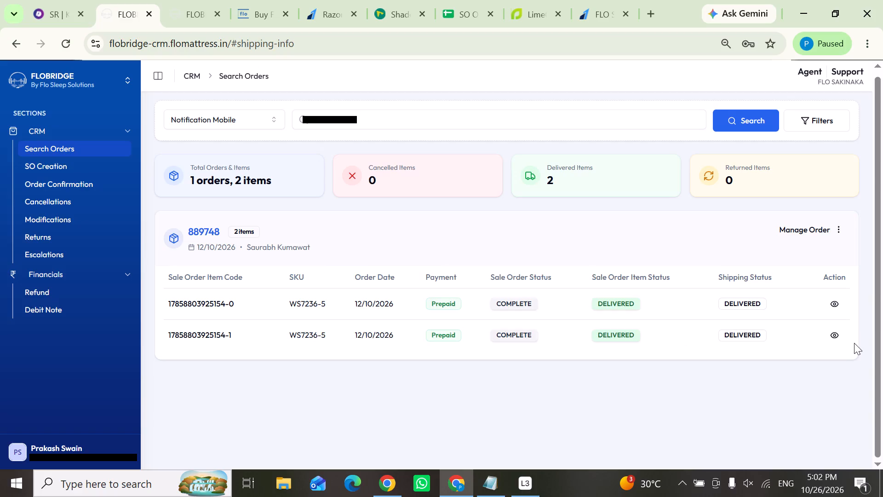
{"action": "left_click", "coordinate": [844, 334]}
{"action": "left_click", "coordinate": [332, 247]}
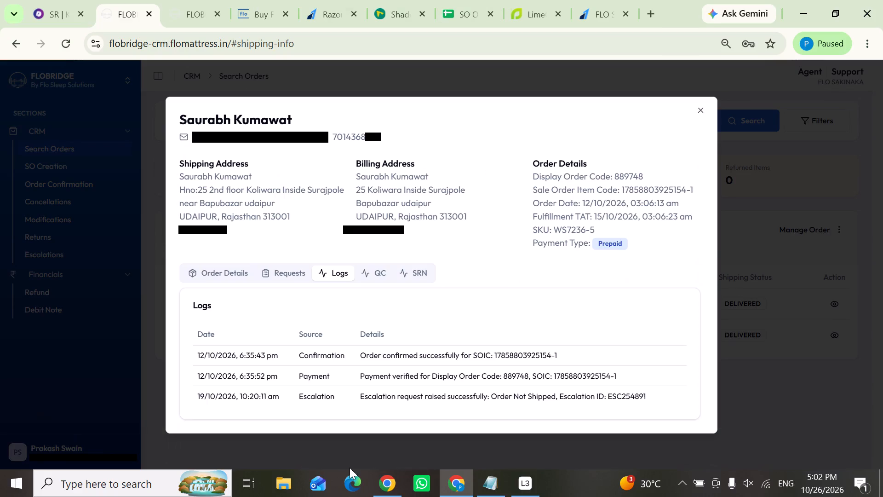
{"action": "left_click", "coordinate": [828, 318]}
{"action": "left_click_drag", "start_coordinate": [218, 229], "coordinate": [171, 231]}
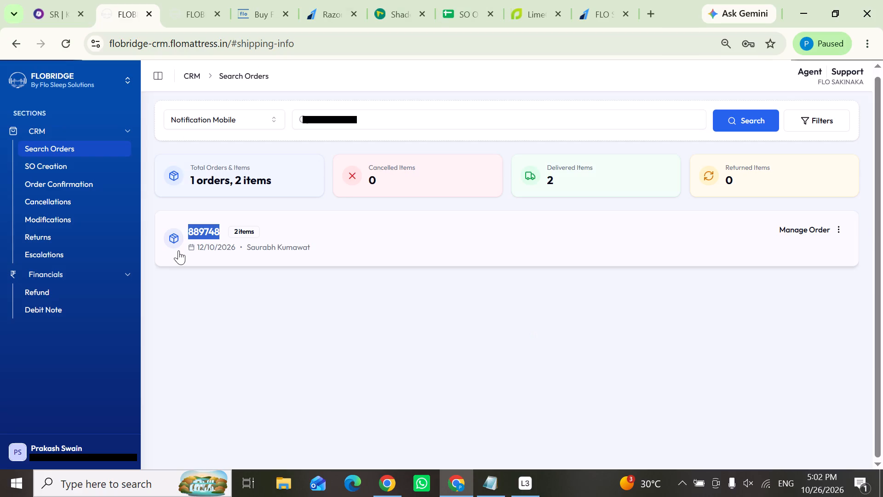
{"action": "key", "text": "ctrl+c"}
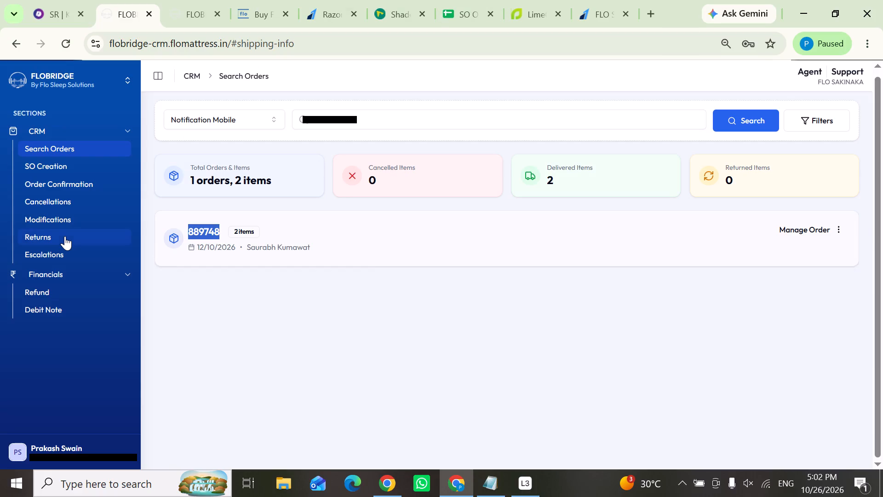
{"action": "left_click", "coordinate": [65, 236]}
{"action": "left_click", "coordinate": [382, 239]}
{"action": "key", "text": "ctrl+v"}
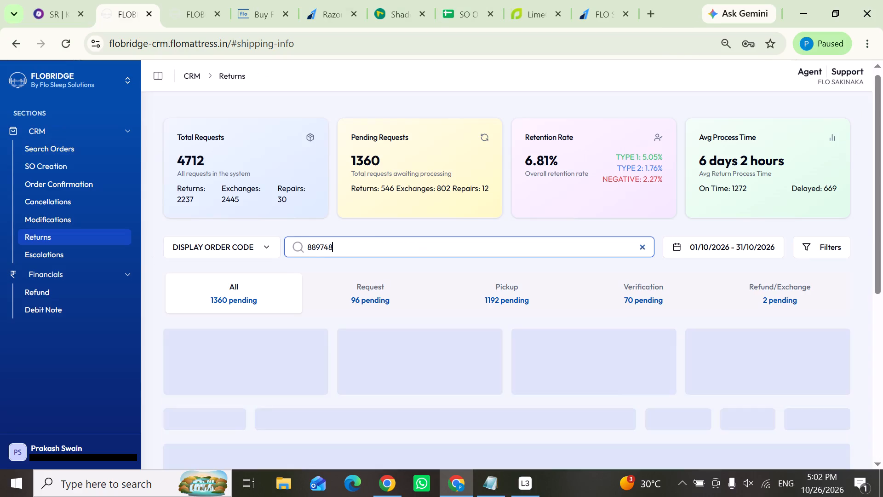
{"action": "key", "text": "Return"}
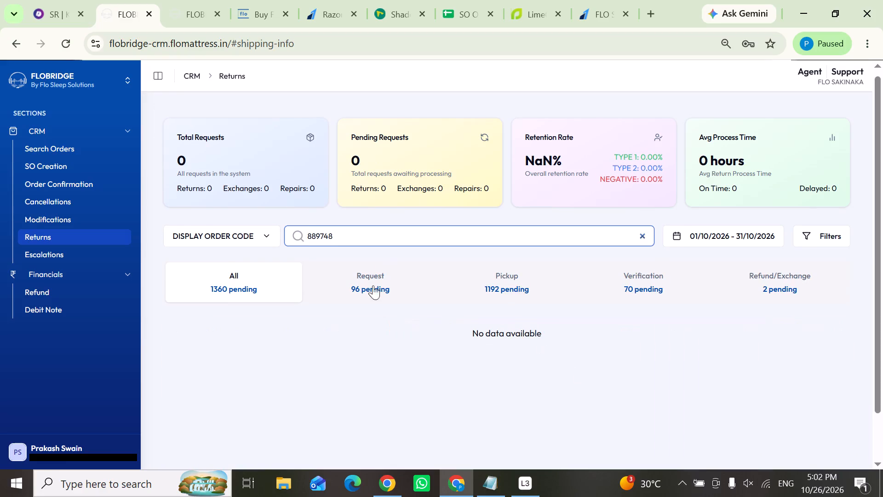
{"action": "left_click", "coordinate": [86, 142]}
{"action": "left_click", "coordinate": [256, 123]}
{"action": "left_click", "coordinate": [390, 130]}
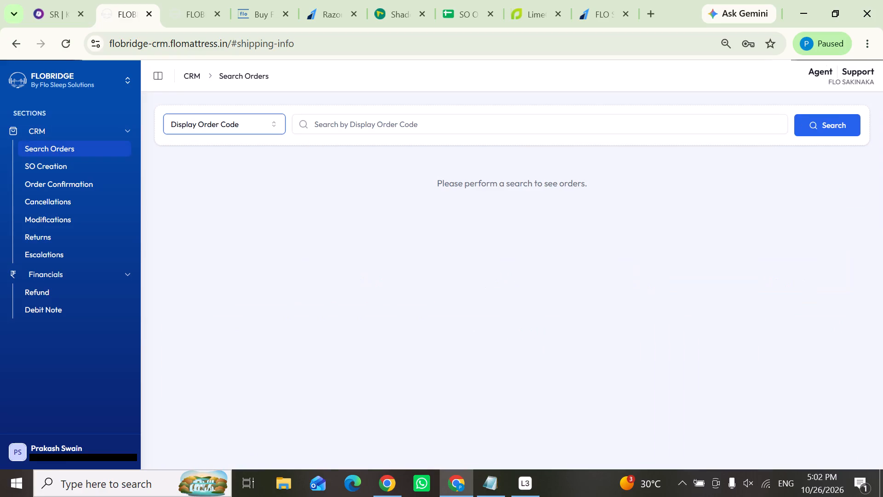
{"action": "left_click", "coordinate": [388, 127]}
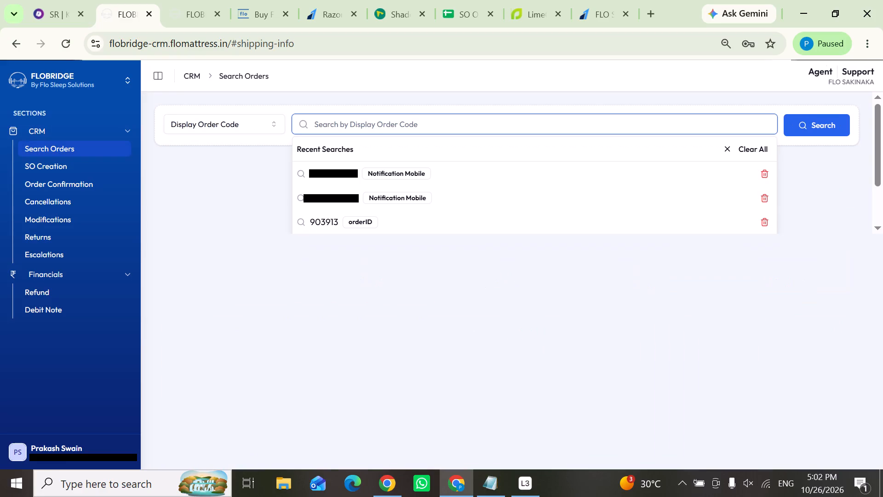
{"action": "key", "text": "ctrl+v"}
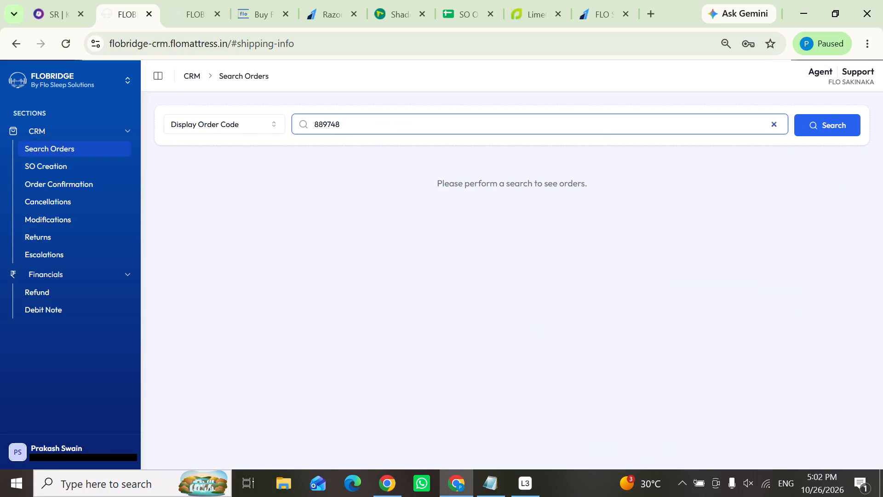
{"action": "left_click", "coordinate": [825, 125]}
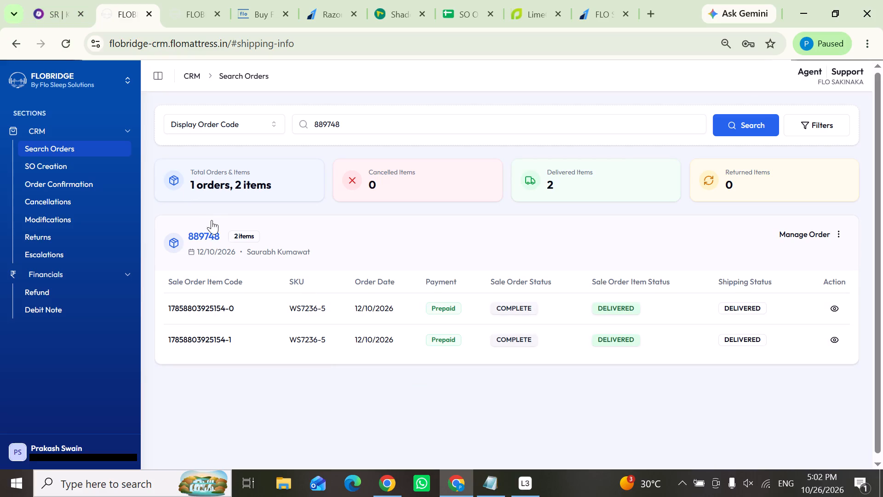
{"action": "left_click_drag", "start_coordinate": [224, 234], "coordinate": [175, 244]}
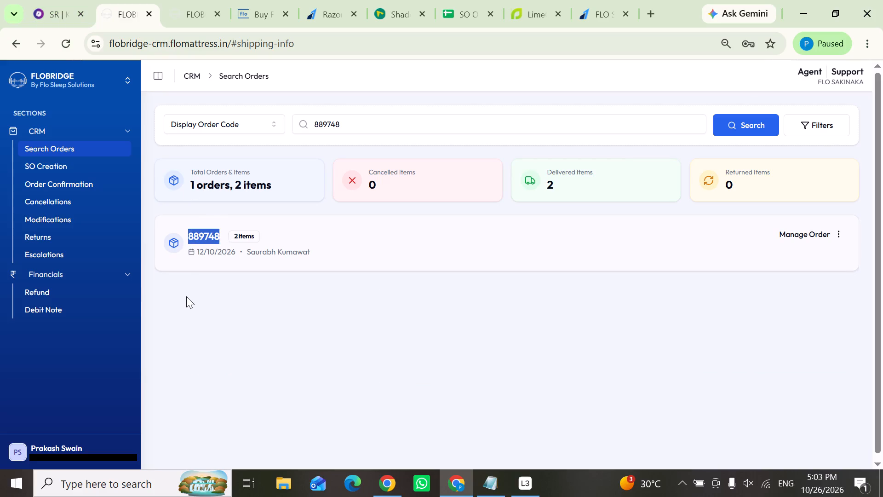
{"action": "key", "text": "ctrl+c"}
{"action": "left_click", "coordinate": [54, 0]}
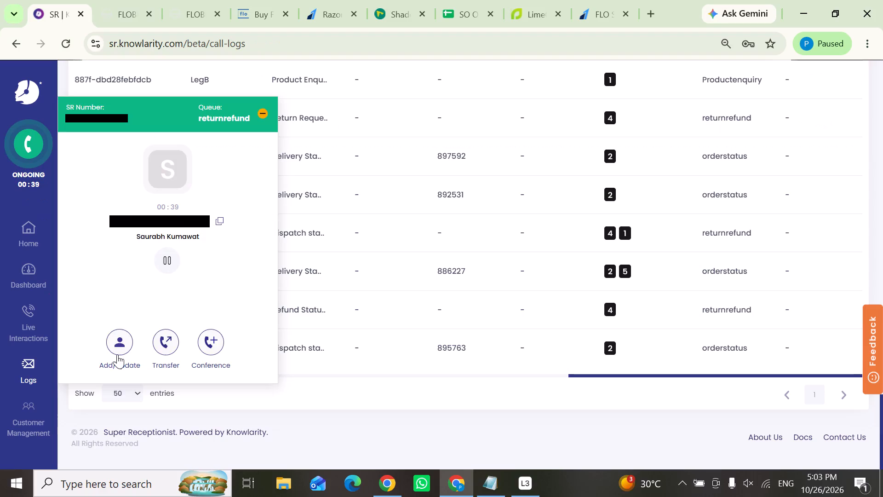
{"action": "left_click", "coordinate": [116, 353]}
{"action": "scroll", "coordinate": [172, 264], "scroll_direction": "down", "scroll_amount": 1}
{"action": "left_click", "coordinate": [145, 295]}
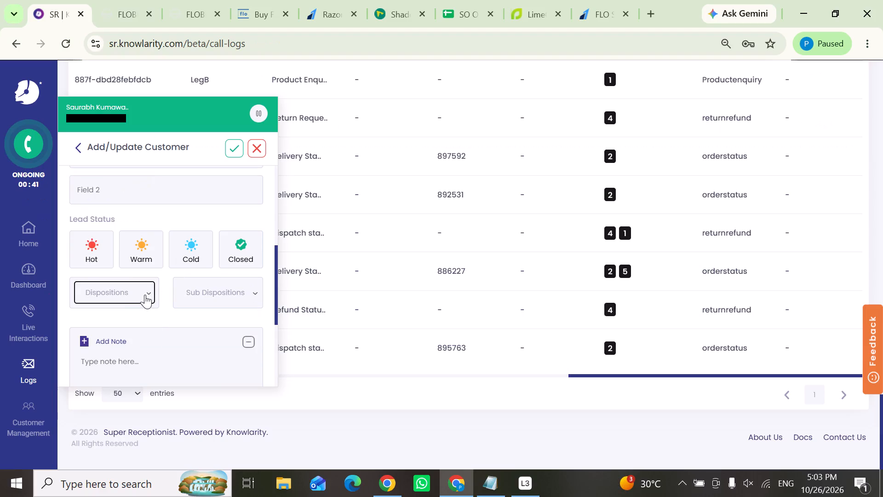
{"action": "left_click", "coordinate": [111, 320]}
{"action": "left_click", "coordinate": [115, 365]}
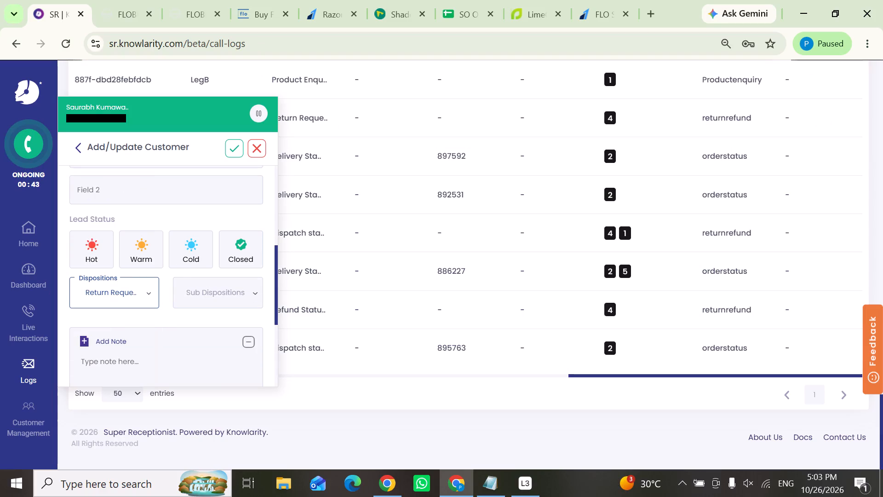
{"action": "key", "text": "ctrl+v"}
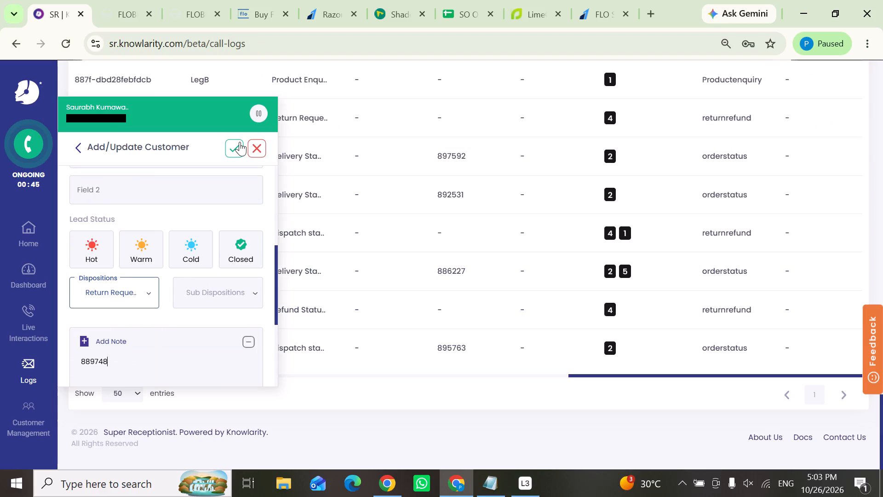
{"action": "left_click", "coordinate": [237, 144]}
{"action": "left_click", "coordinate": [135, 0]}
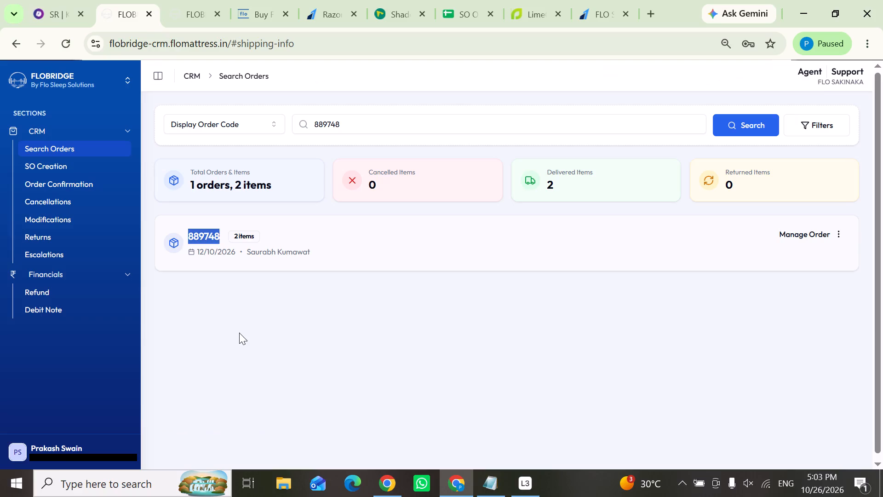
{"action": "left_click", "coordinate": [422, 242]}
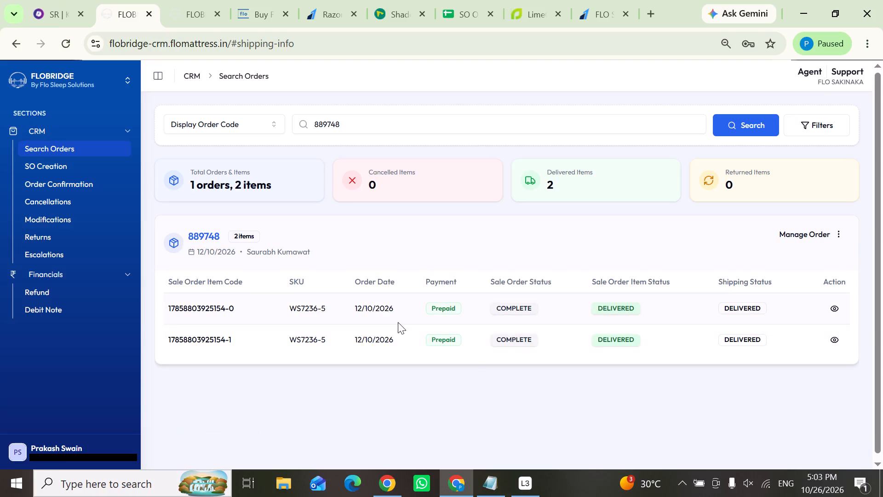
{"action": "left_click_drag", "start_coordinate": [540, 340], "coordinate": [474, 340]}
{"action": "left_click", "coordinate": [473, 381]}
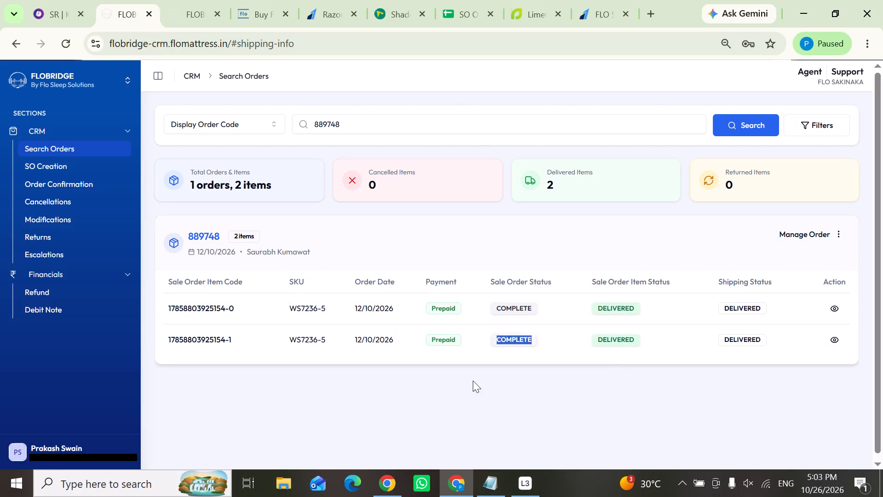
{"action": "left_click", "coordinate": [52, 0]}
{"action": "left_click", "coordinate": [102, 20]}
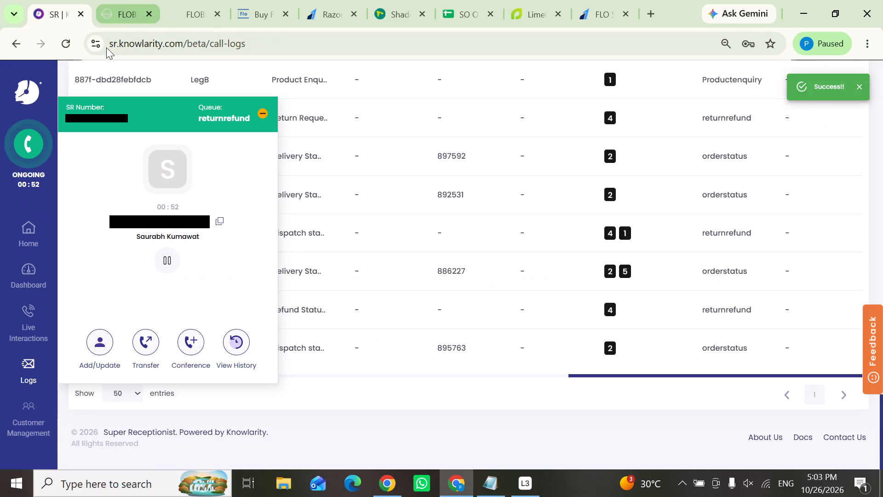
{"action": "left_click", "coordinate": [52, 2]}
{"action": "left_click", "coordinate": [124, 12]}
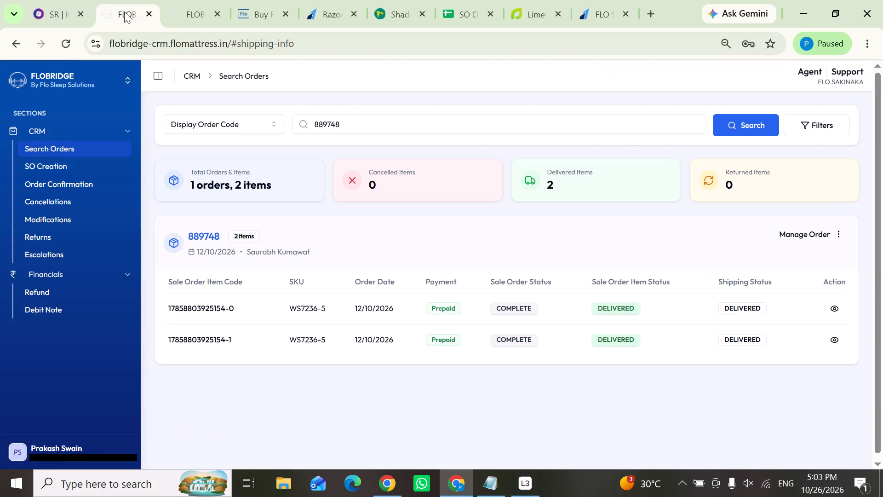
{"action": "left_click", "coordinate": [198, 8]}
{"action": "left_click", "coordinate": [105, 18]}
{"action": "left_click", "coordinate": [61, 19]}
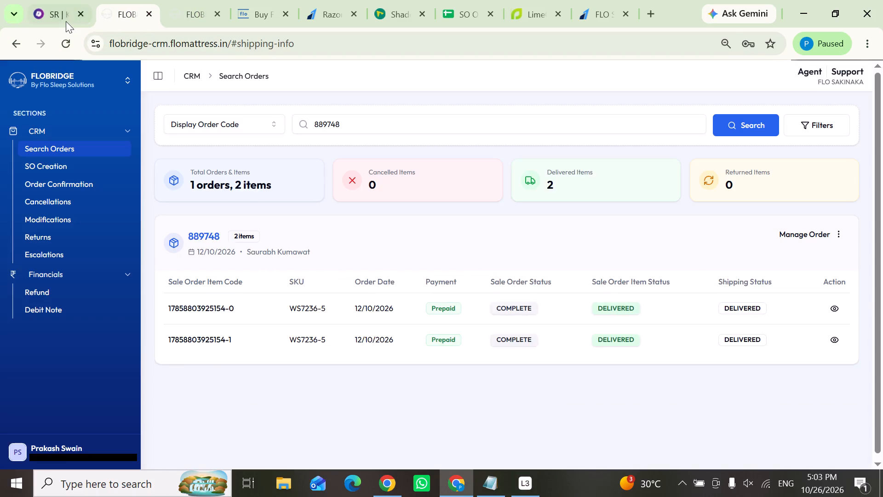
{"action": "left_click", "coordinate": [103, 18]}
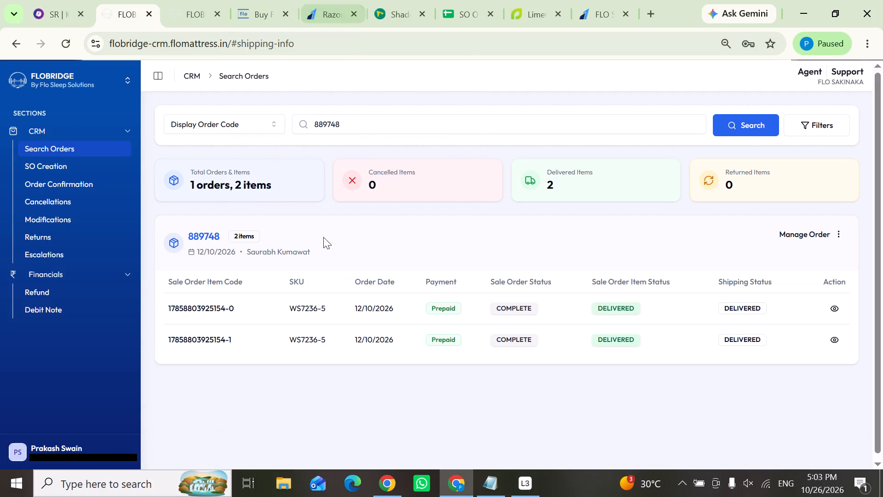
Open the Knowlarity dashboard, minimise the ongoing call window and review today's call statistics and the agent's performance durations.
{"action": "left_click", "coordinate": [50, 0]}
{"action": "scroll", "coordinate": [456, 224], "scroll_direction": "up", "scroll_amount": 2}
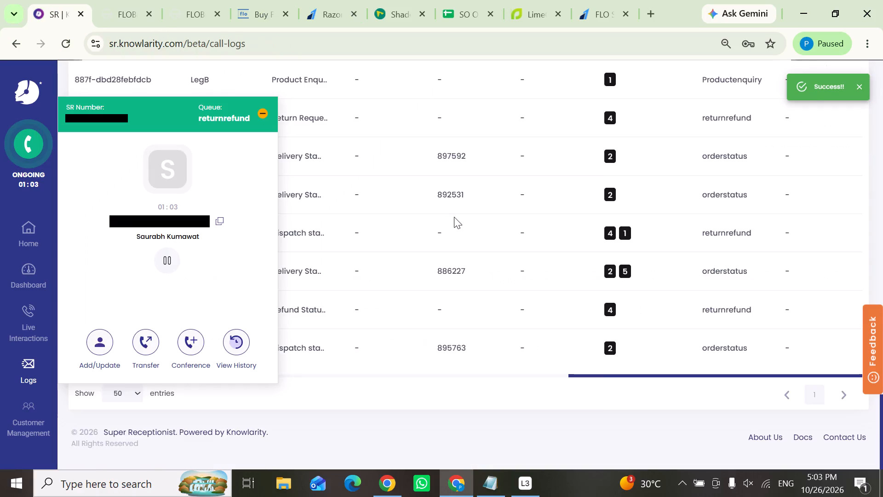
{"action": "scroll", "coordinate": [454, 217], "scroll_direction": "up", "scroll_amount": 1}
{"action": "left_click", "coordinate": [64, 219]}
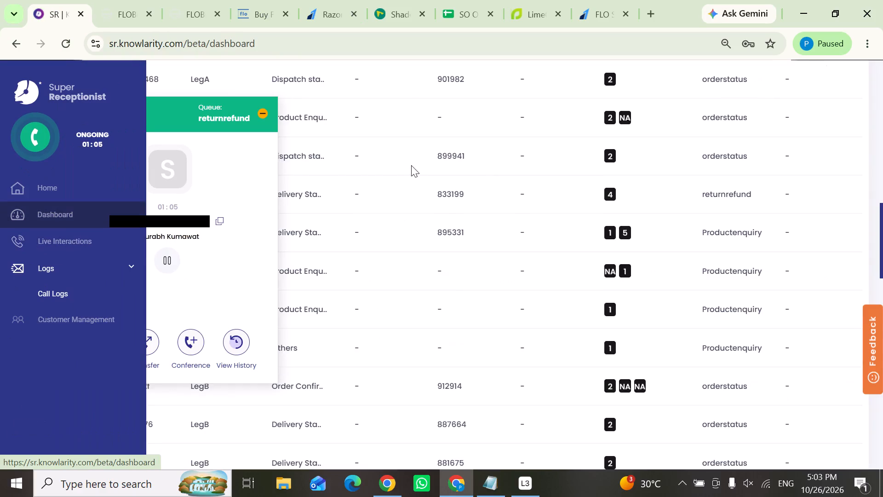
{"action": "scroll", "coordinate": [600, 225], "scroll_direction": "up", "scroll_amount": 3}
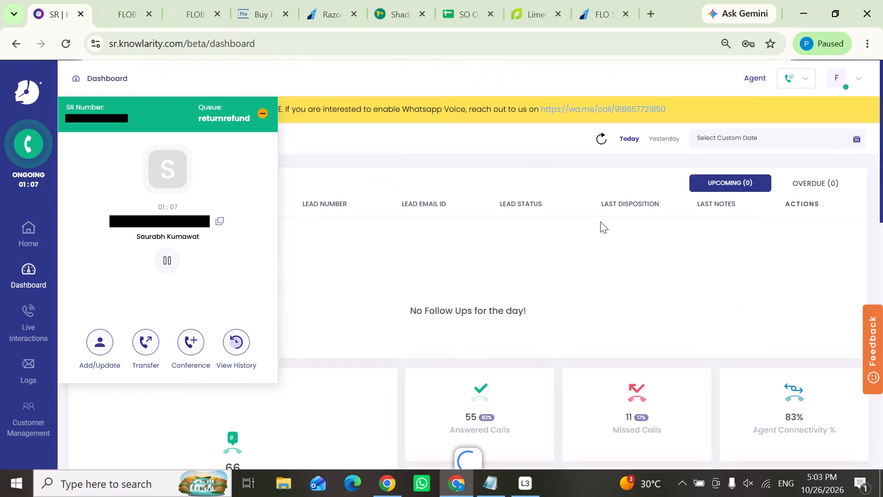
{"action": "scroll", "coordinate": [600, 221], "scroll_direction": "down", "scroll_amount": 2}
{"action": "scroll", "coordinate": [600, 221], "scroll_direction": "up", "scroll_amount": 2}
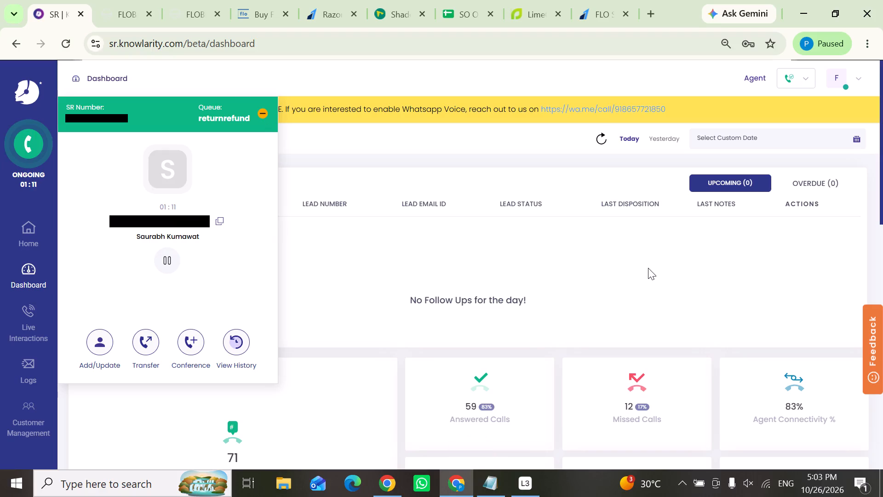
{"action": "left_click", "coordinate": [261, 111]}
{"action": "scroll", "coordinate": [510, 287], "scroll_direction": "down", "scroll_amount": 4}
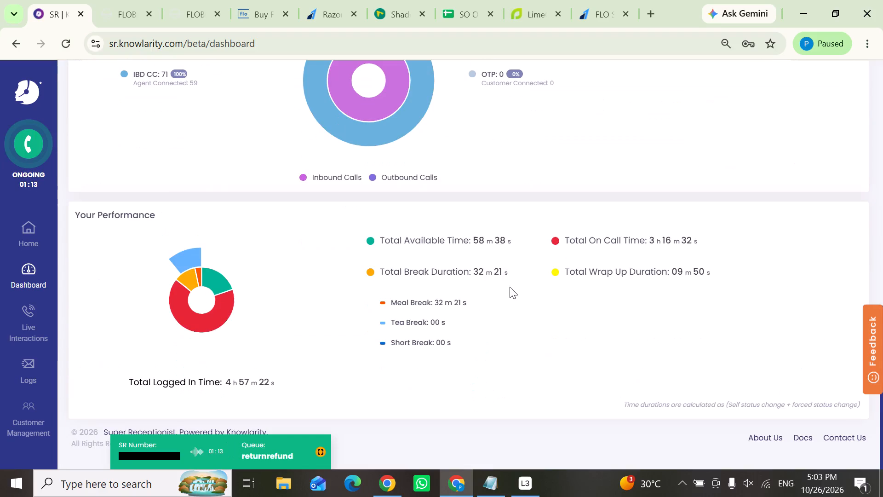
{"action": "scroll", "coordinate": [589, 328], "scroll_direction": "down", "scroll_amount": 4}
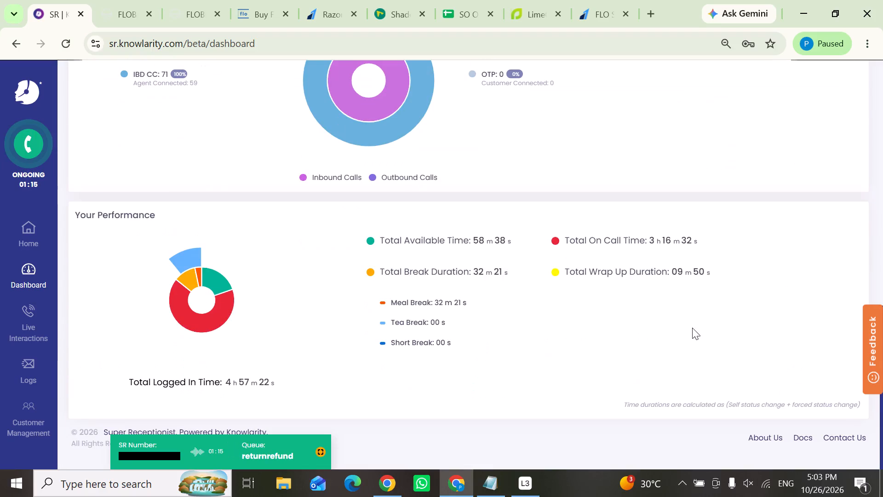
{"action": "scroll", "coordinate": [722, 328], "scroll_direction": "up", "scroll_amount": 3}
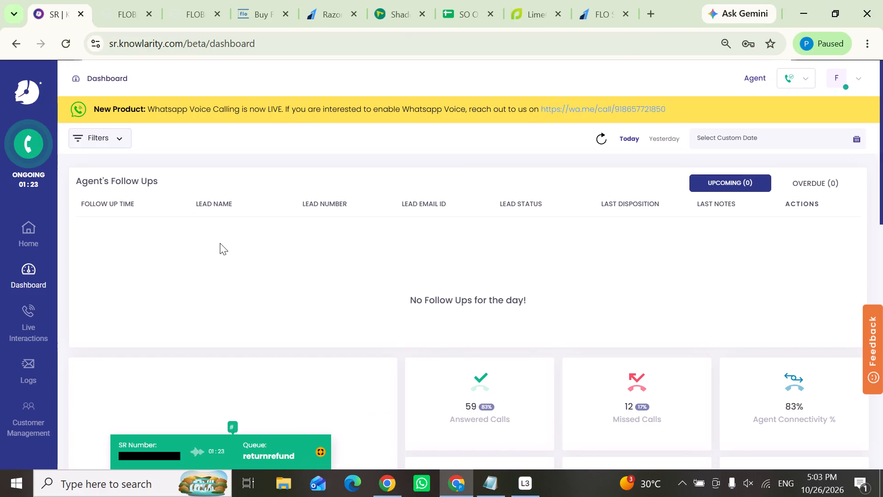
Switch to LimeChat's contacts page.
{"action": "left_click", "coordinate": [508, 0]}
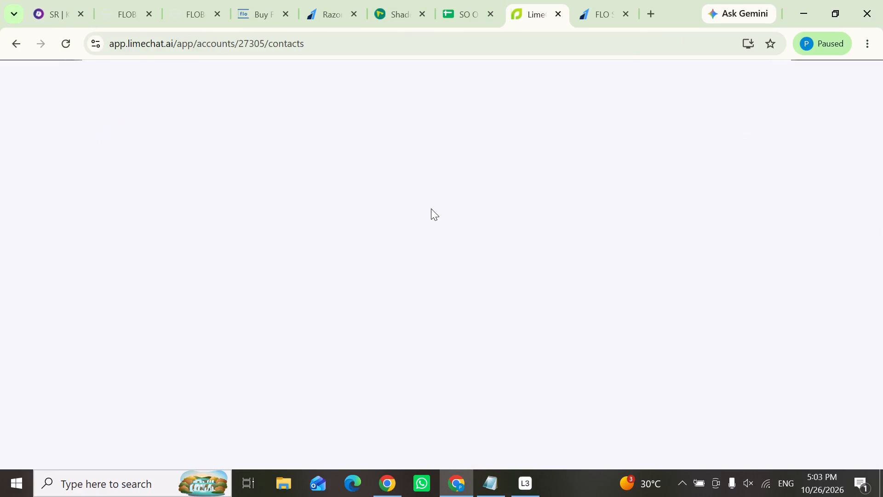
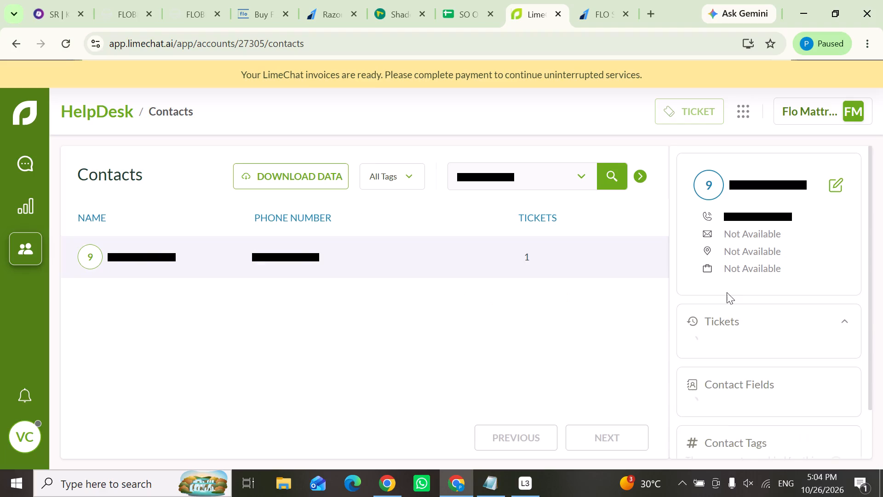
Open the contact's ticket, look through the conversation and enlarge the customer's photo of the mattress thickness measurement.
{"action": "left_click", "coordinate": [762, 370]}
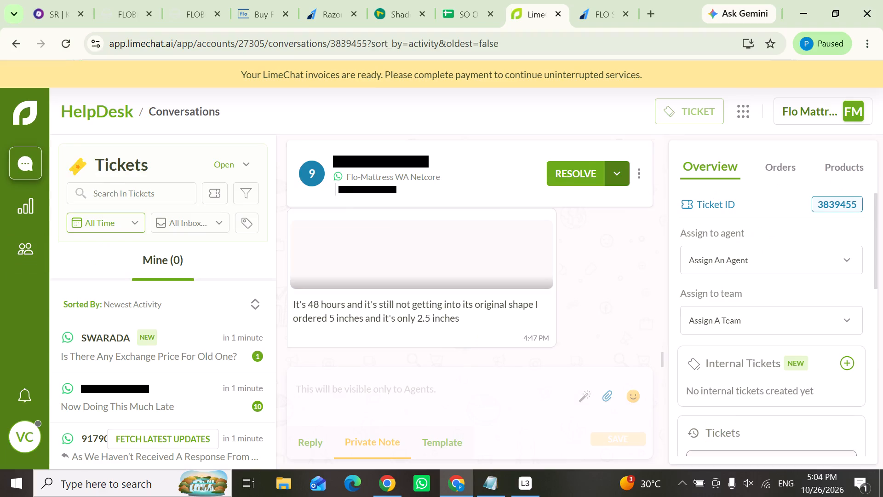
{"action": "scroll", "coordinate": [576, 309], "scroll_direction": "down", "scroll_amount": 1}
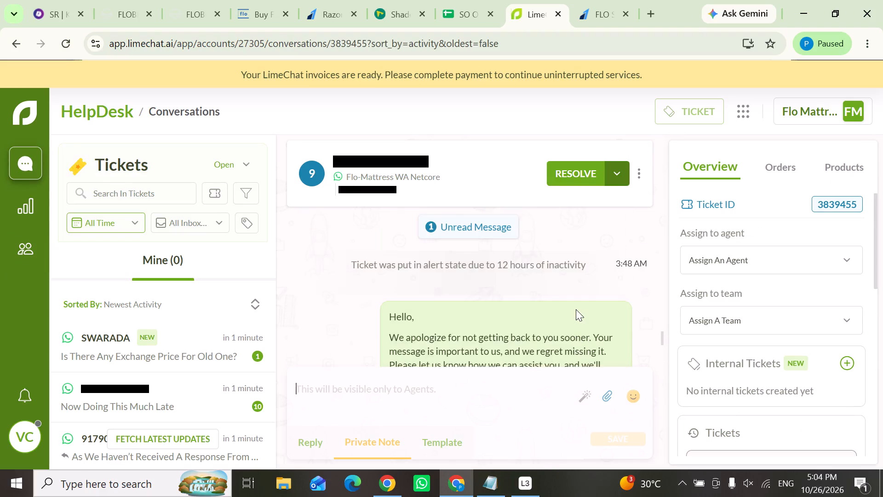
{"action": "scroll", "coordinate": [576, 309], "scroll_direction": "down", "scroll_amount": 2}
{"action": "left_click", "coordinate": [480, 271]}
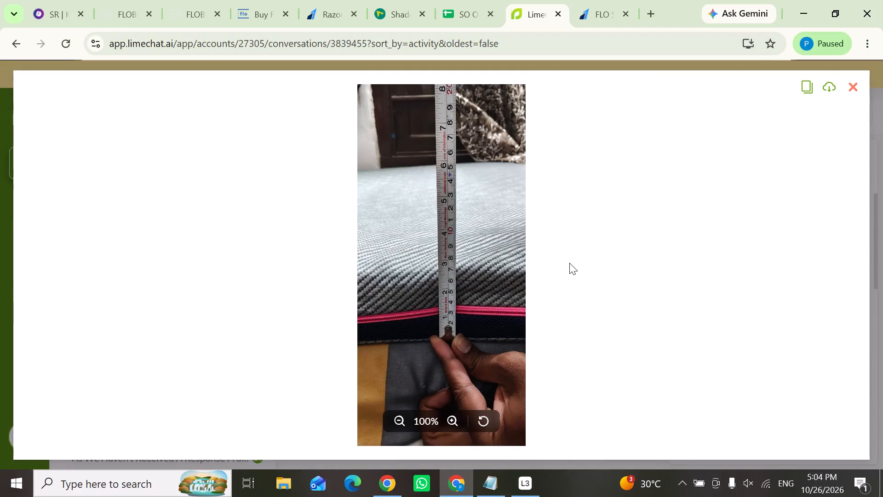
{"action": "left_click", "coordinate": [119, 0]}
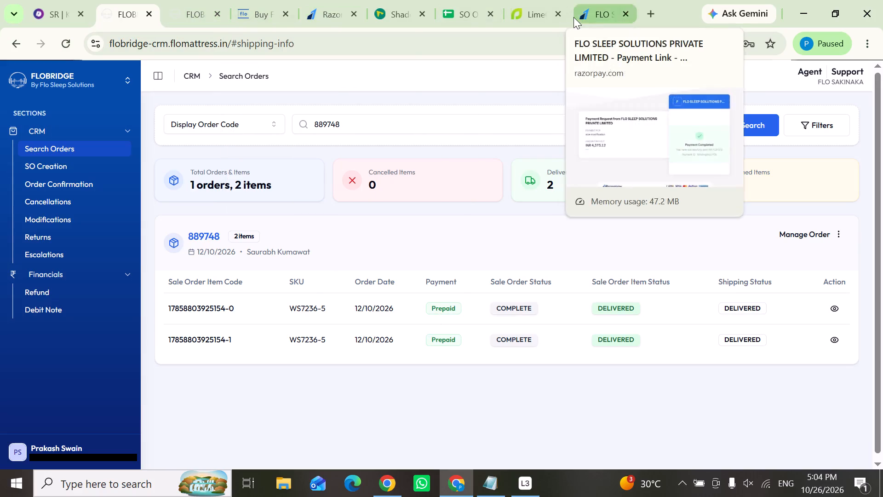
{"action": "left_click", "coordinate": [539, 6]}
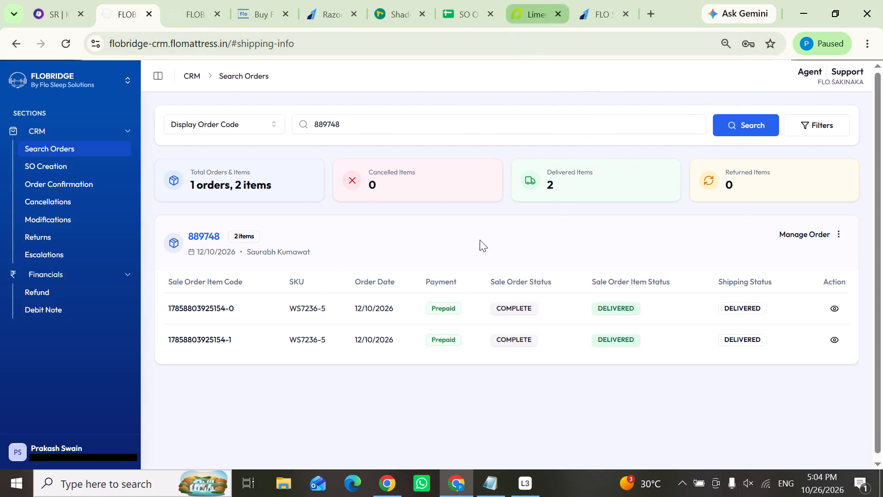
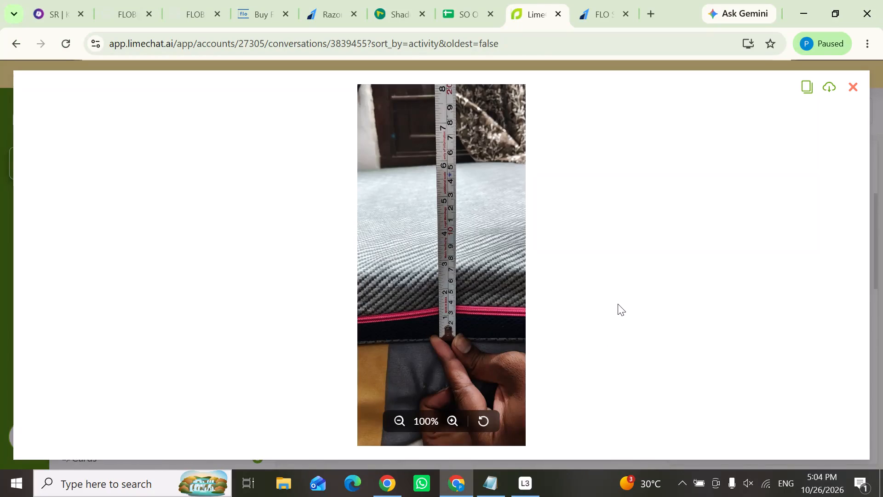
Examine the customer's earlier tape-measure photo of the mattress side with the zippers in the ticket conversation.
{"action": "left_click", "coordinate": [851, 91]}
{"action": "scroll", "coordinate": [531, 271], "scroll_direction": "up", "scroll_amount": 2}
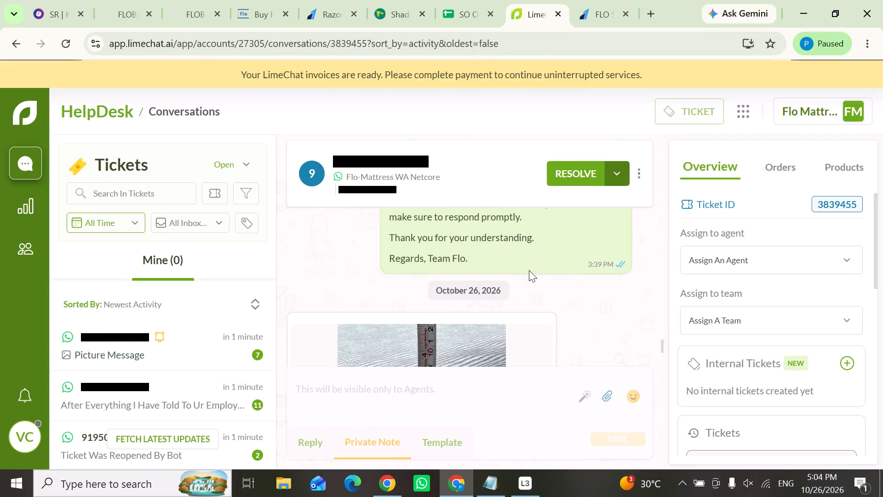
{"action": "scroll", "coordinate": [526, 270], "scroll_direction": "up", "scroll_amount": 2}
{"action": "scroll", "coordinate": [516, 271], "scroll_direction": "down", "scroll_amount": 1}
{"action": "left_click", "coordinate": [398, 270]}
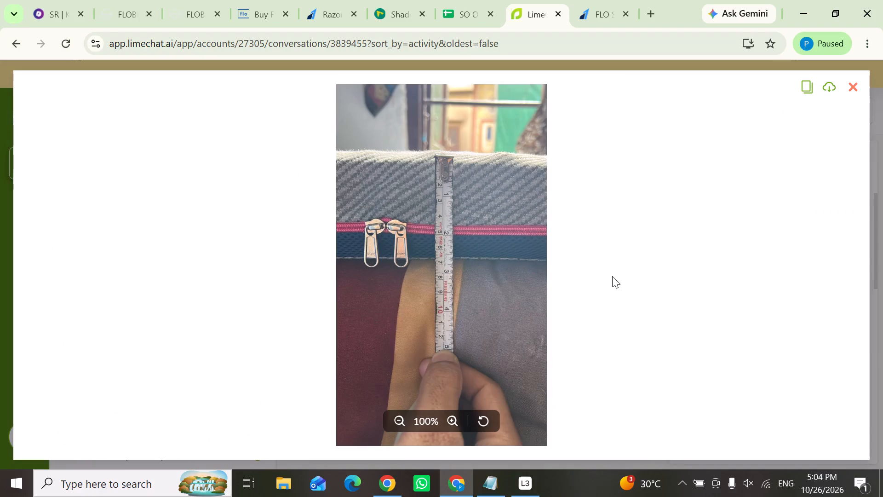
{"action": "left_click", "coordinate": [855, 92]}
Look back through the ticket conversation and examine the enlarged photo of the shipping label showing the order number.
{"action": "scroll", "coordinate": [504, 273], "scroll_direction": "up", "scroll_amount": 1}
{"action": "scroll", "coordinate": [553, 282], "scroll_direction": "up", "scroll_amount": 1}
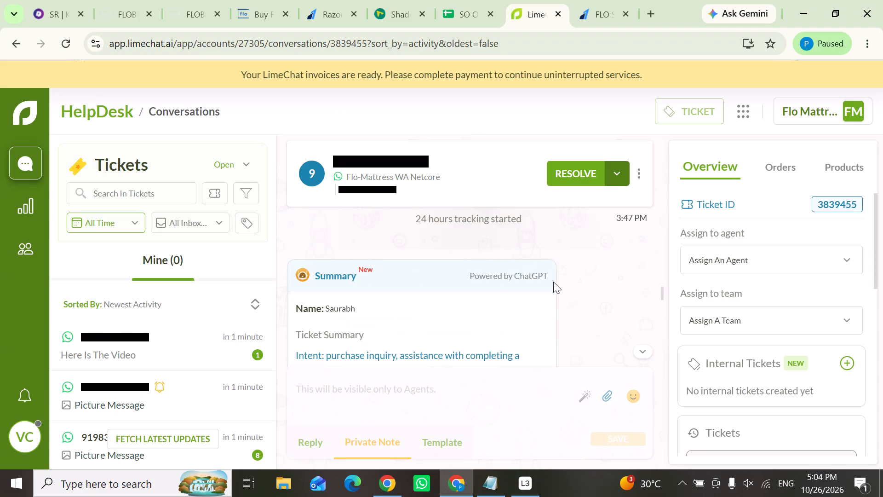
{"action": "scroll", "coordinate": [553, 282], "scroll_direction": "up", "scroll_amount": 3}
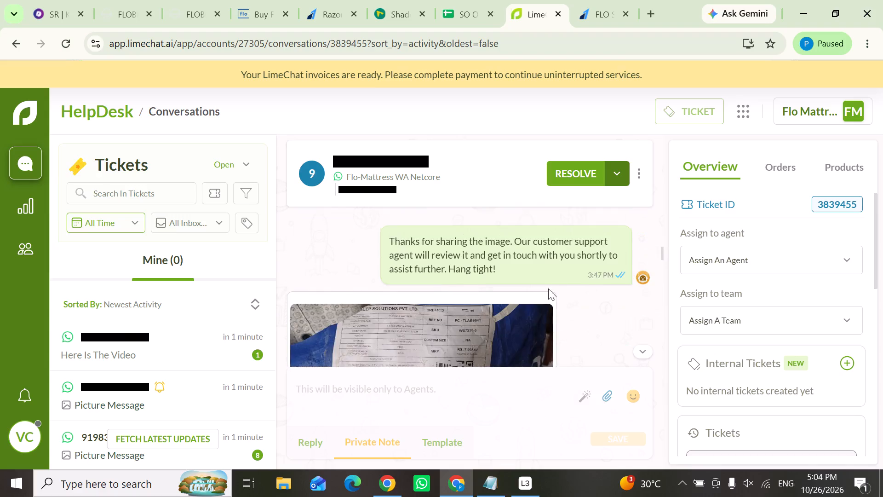
{"action": "scroll", "coordinate": [536, 310], "scroll_direction": "up", "scroll_amount": 2}
{"action": "scroll", "coordinate": [533, 310], "scroll_direction": "down", "scroll_amount": 1}
{"action": "left_click", "coordinate": [453, 288]}
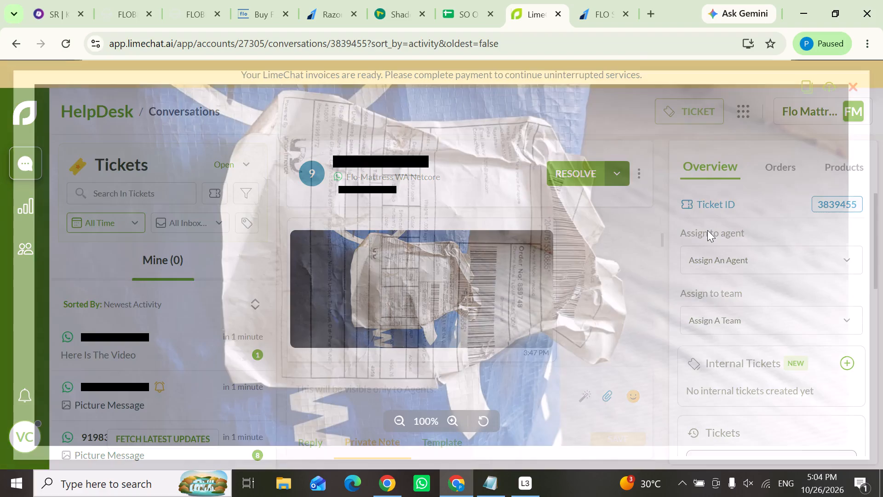
{"action": "left_click", "coordinate": [857, 88]}
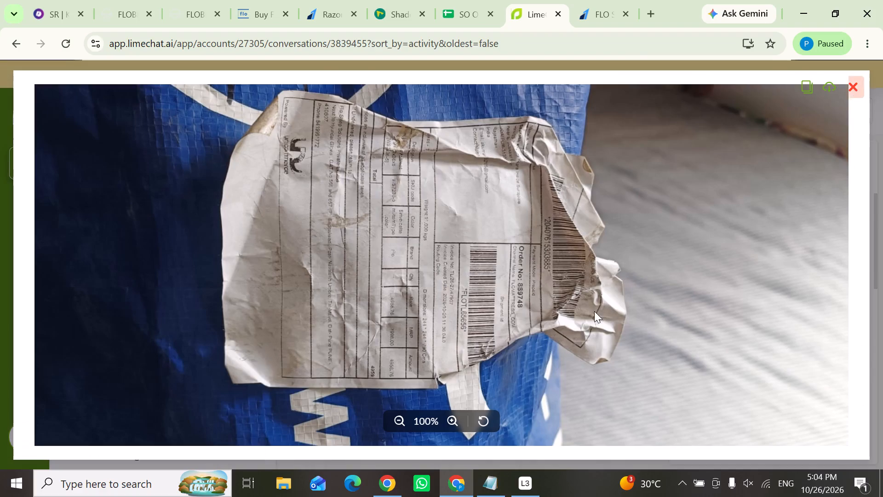
{"action": "scroll", "coordinate": [589, 309], "scroll_direction": "up", "scroll_amount": 1}
{"action": "scroll", "coordinate": [583, 308], "scroll_direction": "down", "scroll_amount": 1}
{"action": "left_click", "coordinate": [112, 15]}
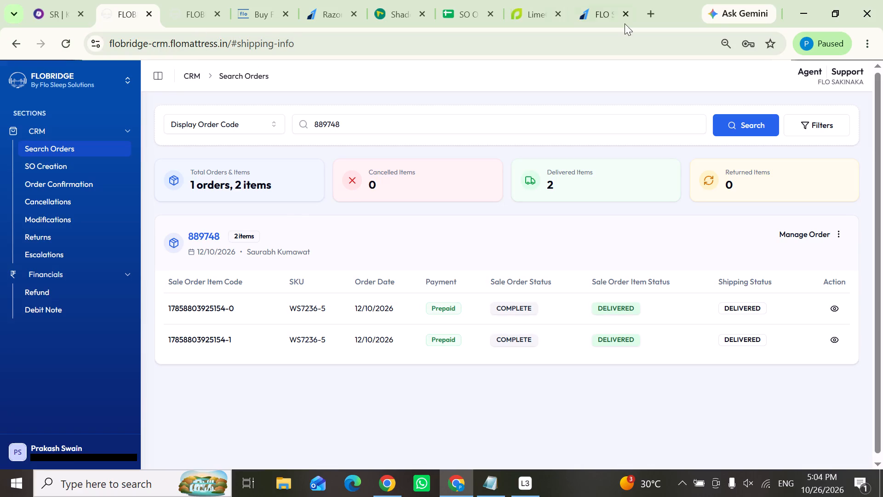
{"action": "left_click", "coordinate": [542, 7]}
{"action": "scroll", "coordinate": [507, 308], "scroll_direction": "up", "scroll_amount": 1}
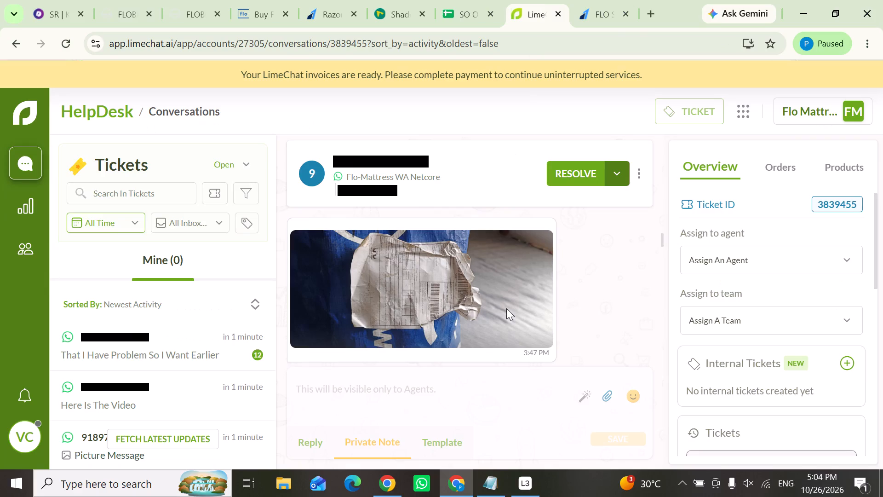
{"action": "scroll", "coordinate": [499, 309], "scroll_direction": "up", "scroll_amount": 4}
{"action": "scroll", "coordinate": [491, 313], "scroll_direction": "down", "scroll_amount": 1}
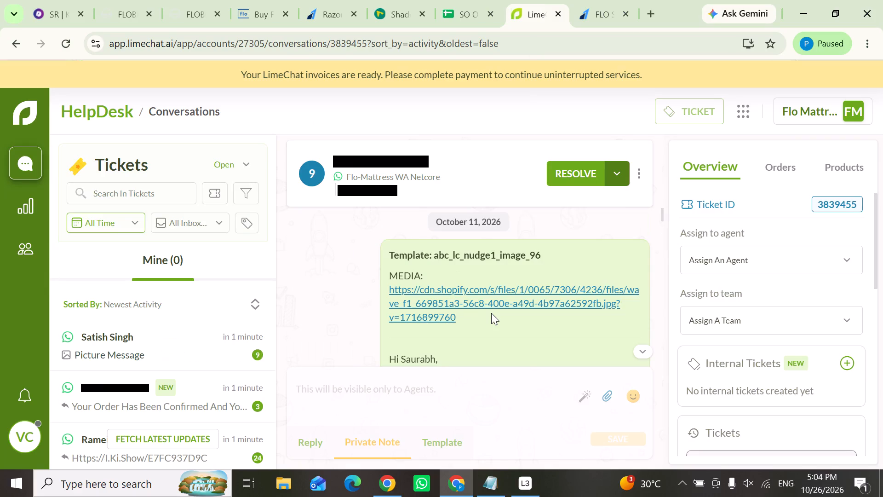
{"action": "scroll", "coordinate": [491, 313], "scroll_direction": "down", "scroll_amount": 3}
{"action": "scroll", "coordinate": [488, 314], "scroll_direction": "up", "scroll_amount": 1}
{"action": "left_click", "coordinate": [480, 330]}
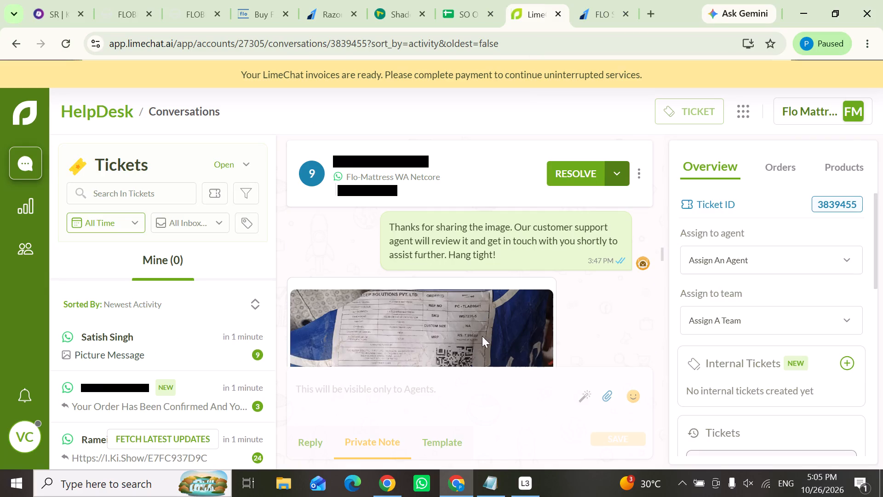
{"action": "left_click", "coordinate": [851, 89]}
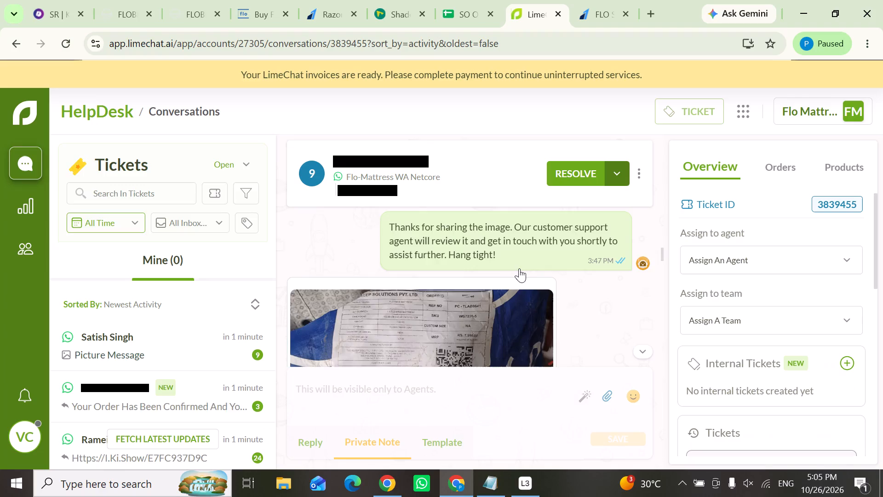
Download the customer's shipping label photo and the product label photo from the ticket conversation.
{"action": "scroll", "coordinate": [499, 272], "scroll_direction": "up", "scroll_amount": 1}
{"action": "left_click", "coordinate": [487, 273]}
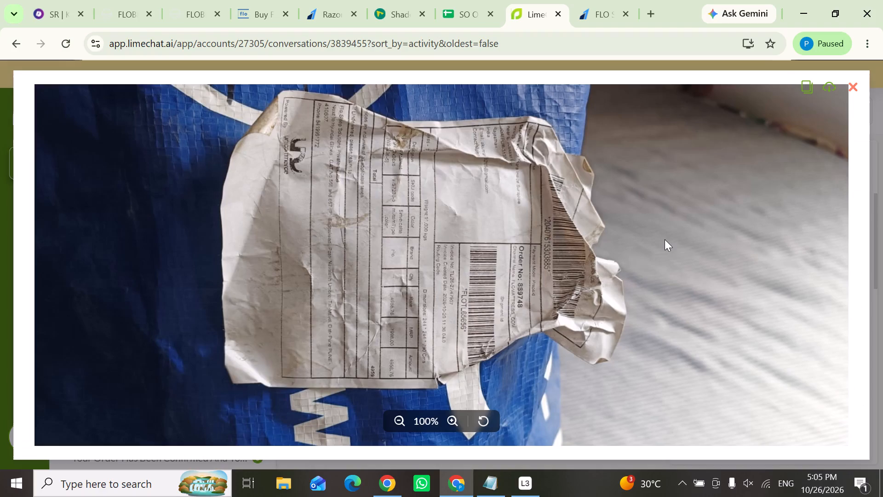
{"action": "left_click", "coordinate": [827, 87]}
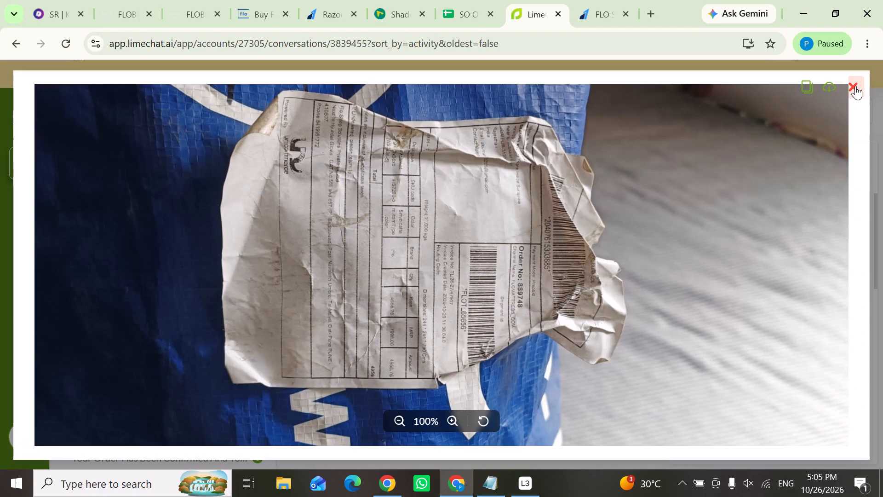
{"action": "left_click", "coordinate": [860, 90]}
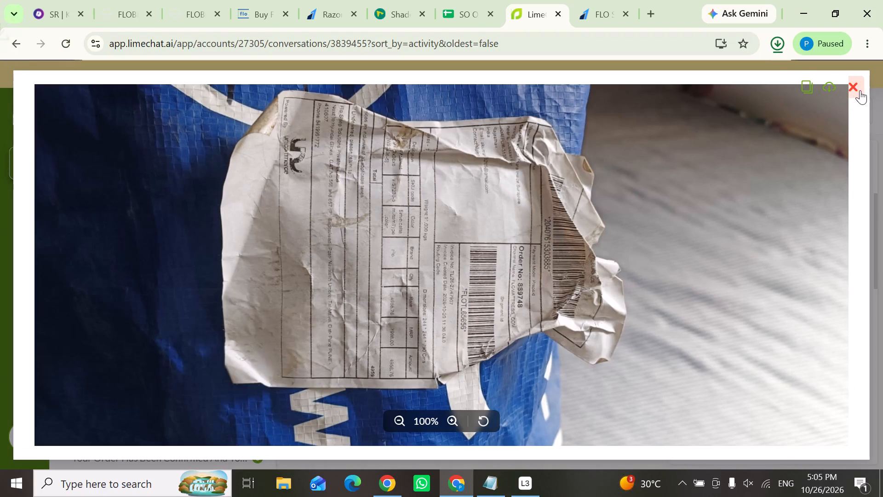
{"action": "scroll", "coordinate": [577, 252], "scroll_direction": "down", "scroll_amount": 1}
{"action": "left_click", "coordinate": [504, 314]}
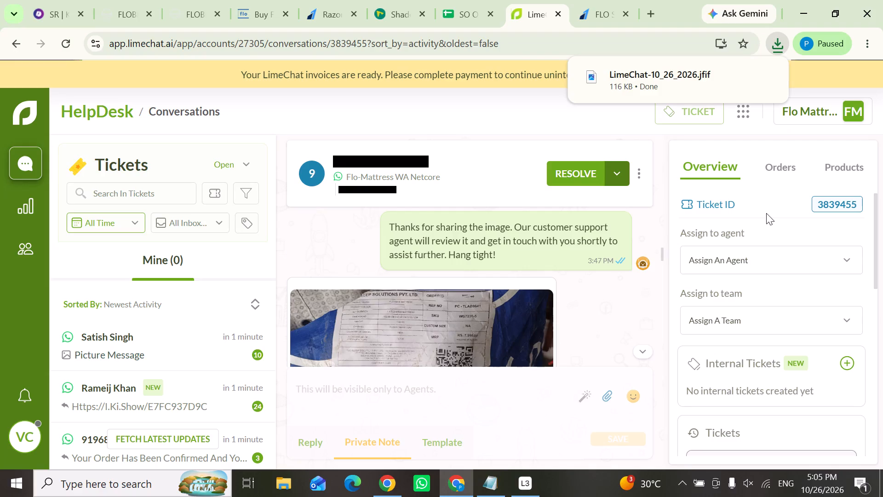
{"action": "left_click", "coordinate": [827, 86]}
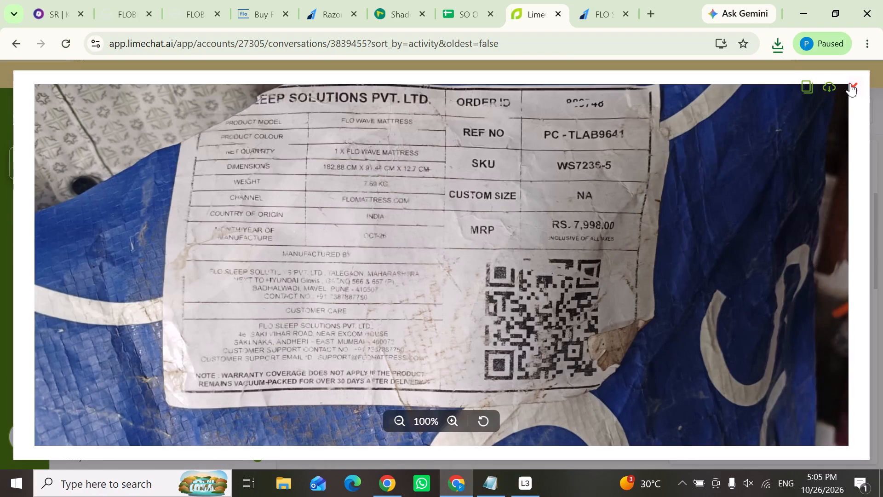
{"action": "left_click", "coordinate": [853, 85]}
Download the two tape-measure photos of the mattress thickness, the one with the zippers and the October 26 one.
{"action": "scroll", "coordinate": [493, 299], "scroll_direction": "down", "scroll_amount": 2}
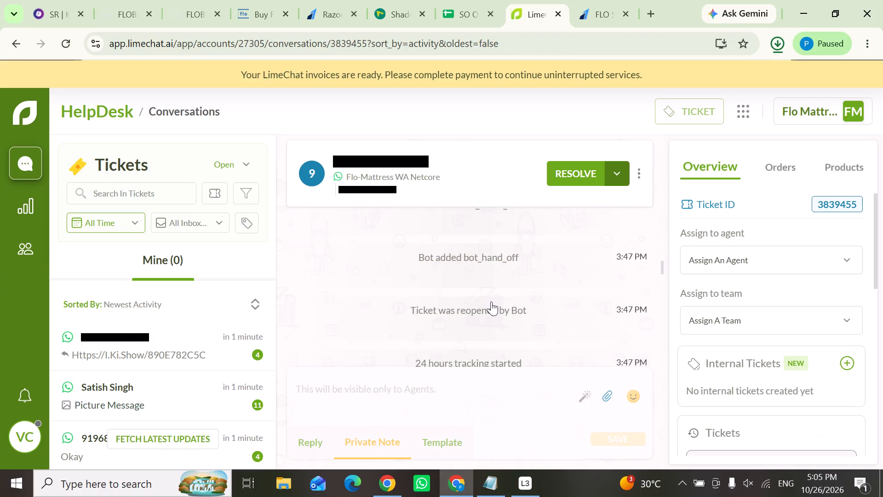
{"action": "scroll", "coordinate": [491, 301], "scroll_direction": "down", "scroll_amount": 3}
{"action": "left_click", "coordinate": [452, 277]}
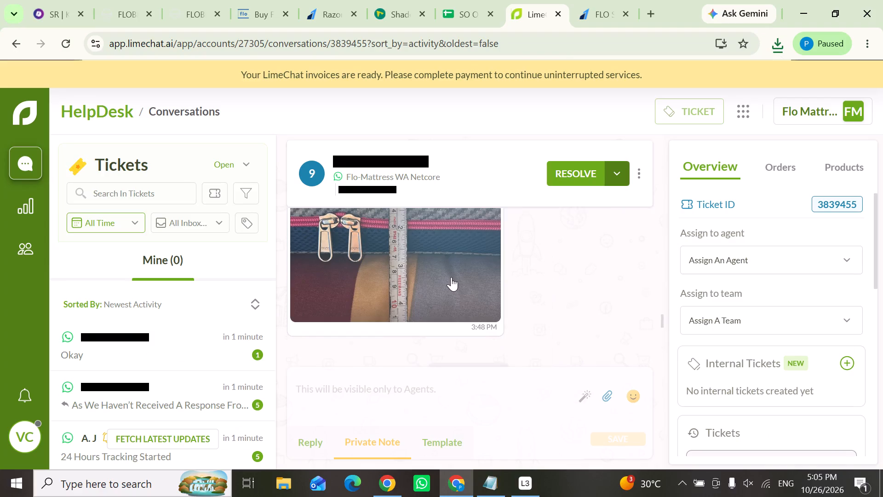
{"action": "left_click", "coordinate": [827, 87]}
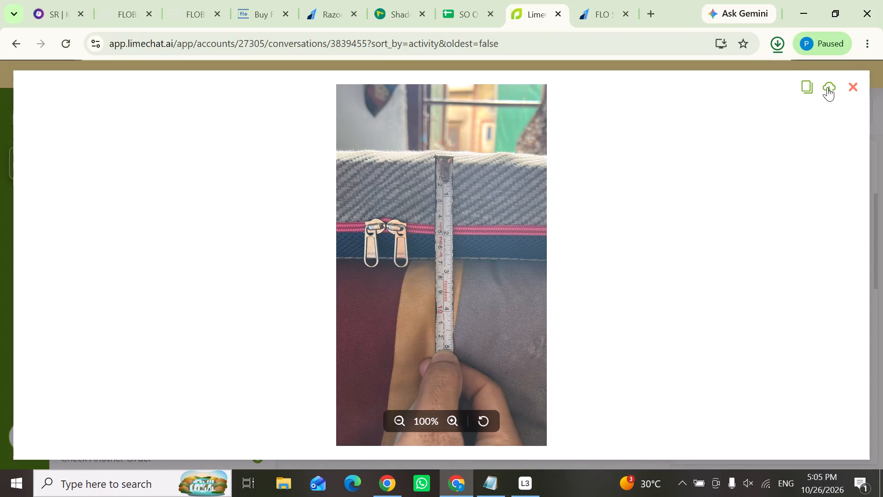
{"action": "left_click", "coordinate": [854, 83]}
{"action": "scroll", "coordinate": [518, 269], "scroll_direction": "down", "scroll_amount": 1}
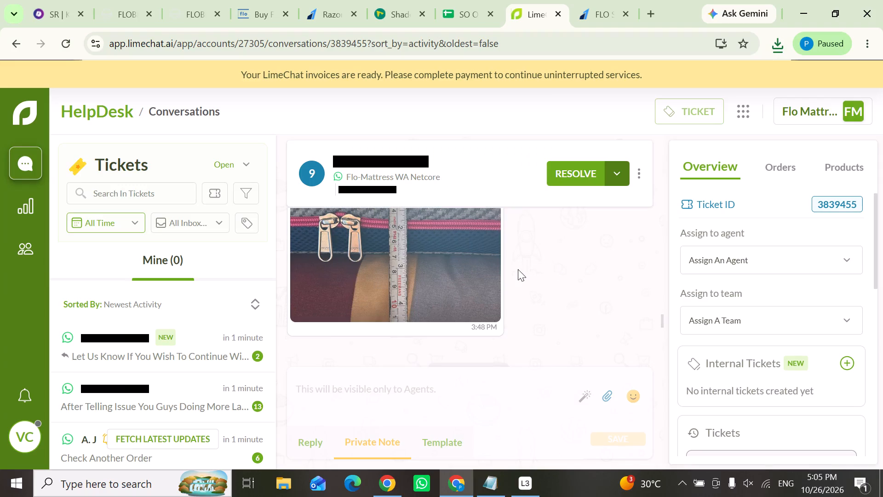
{"action": "scroll", "coordinate": [518, 269], "scroll_direction": "down", "scroll_amount": 2}
{"action": "left_click", "coordinate": [481, 275]}
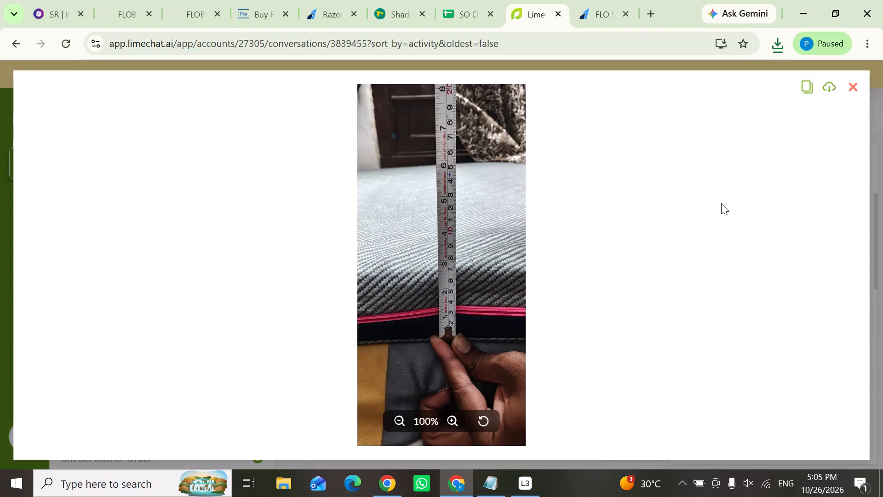
{"action": "left_click", "coordinate": [831, 87]}
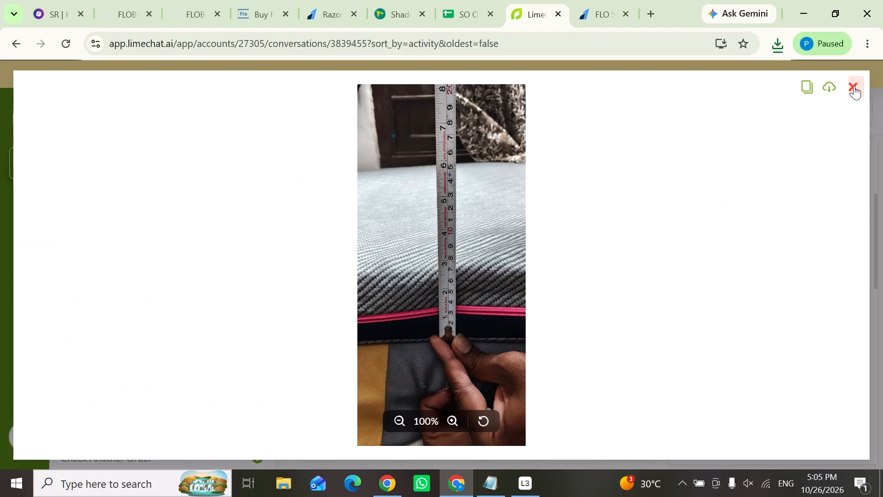
{"action": "left_click", "coordinate": [854, 86]}
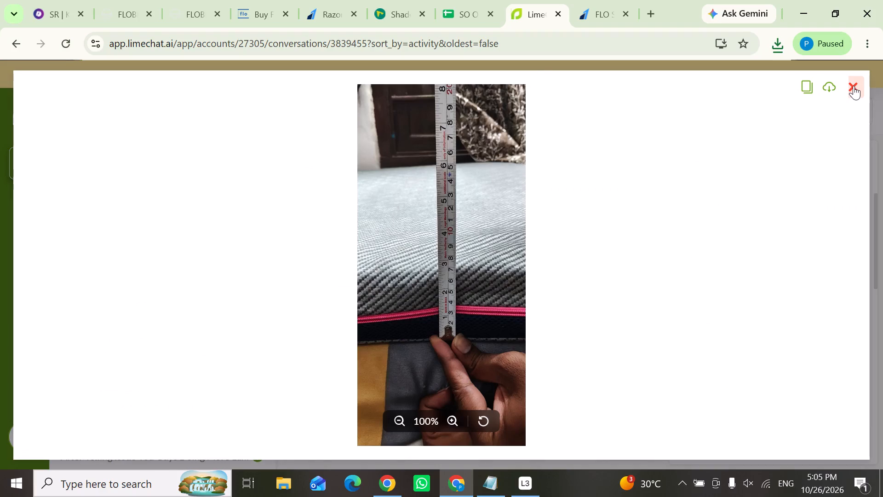
Capture a screenshot of the customer's October 26 photo message about ordering 5 inches and getting 2.5 inches.
{"action": "scroll", "coordinate": [516, 300], "scroll_direction": "down", "scroll_amount": 3}
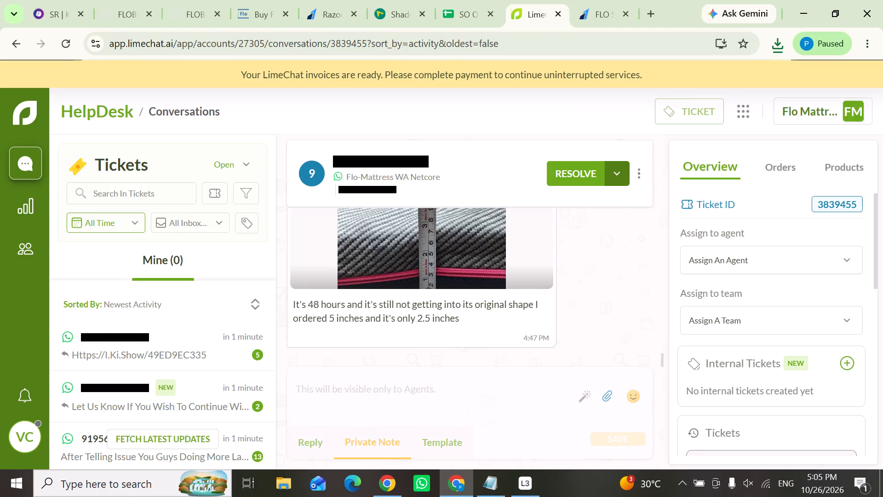
{"action": "scroll", "coordinate": [568, 255], "scroll_direction": "up", "scroll_amount": 1}
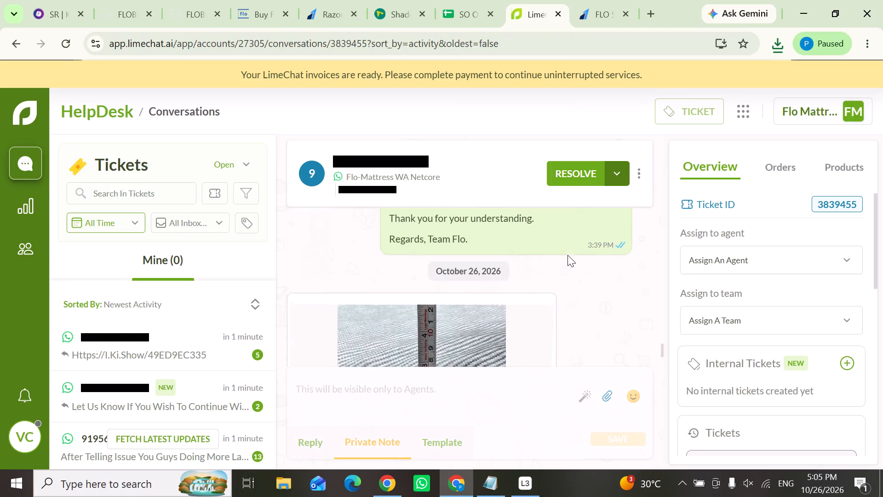
{"action": "scroll", "coordinate": [567, 255], "scroll_direction": "down", "scroll_amount": 1}
{"action": "scroll", "coordinate": [558, 324], "scroll_direction": "down", "scroll_amount": 1}
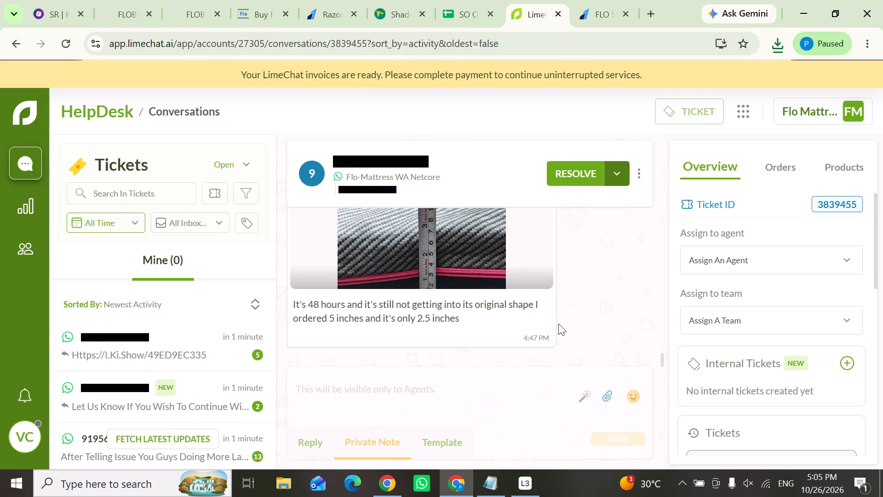
{"action": "key", "text": "super+Print"}
{"action": "left_click", "coordinate": [108, 11]}
{"action": "left_click", "coordinate": [816, 233]}
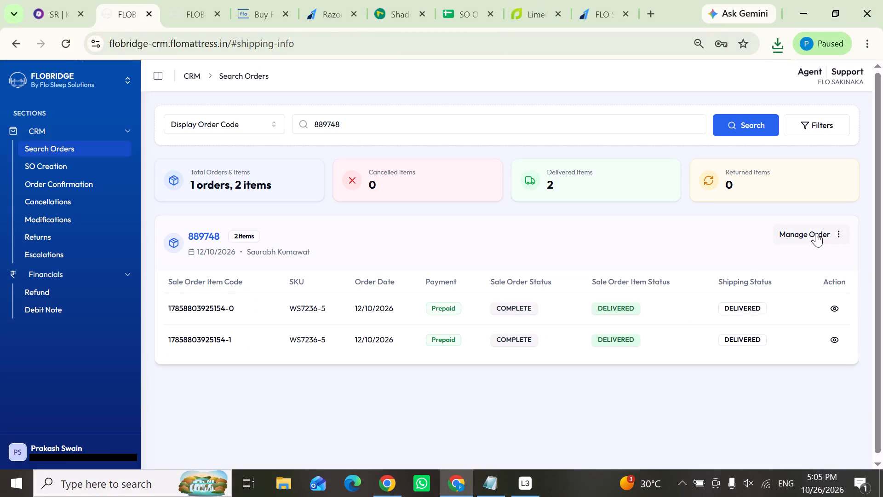
{"action": "left_click", "coordinate": [803, 289]}
{"action": "left_click", "coordinate": [550, 220]}
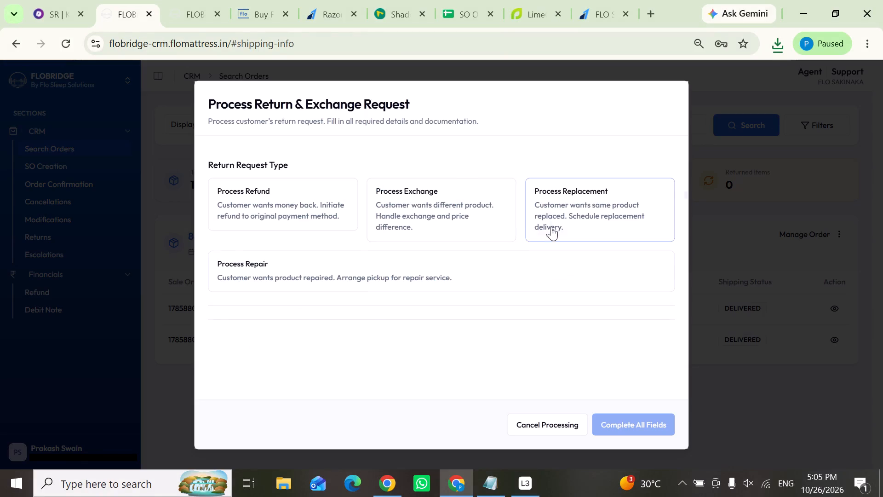
Set the primary issue category to "Wrong size more than 2 inches" and enter the explanation "customer ordered 5 inch got 2.5 inch".
{"action": "scroll", "coordinate": [550, 230], "scroll_direction": "down", "scroll_amount": 1}
{"action": "left_click", "coordinate": [424, 186]}
{"action": "left_click_drag", "start_coordinate": [430, 224], "coordinate": [433, 311]}
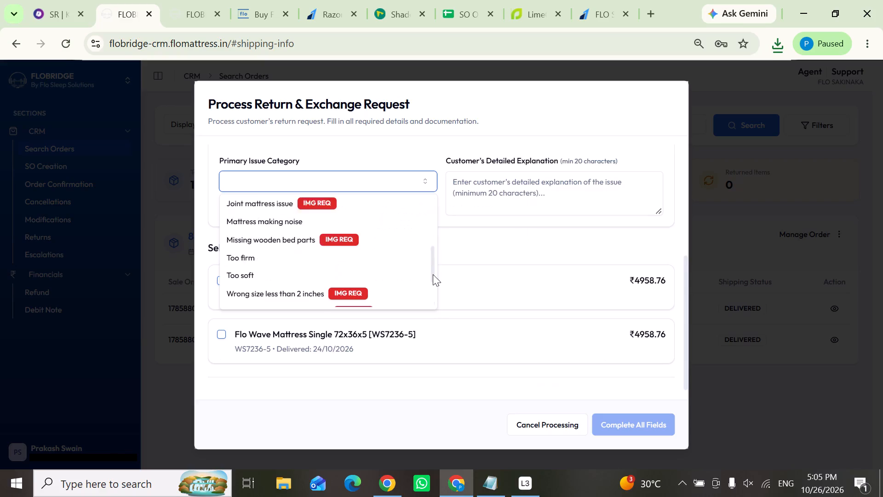
{"action": "left_click", "coordinate": [271, 243]}
{"action": "left_click", "coordinate": [507, 196]}
{"action": "type", "text": "customer ordered"}
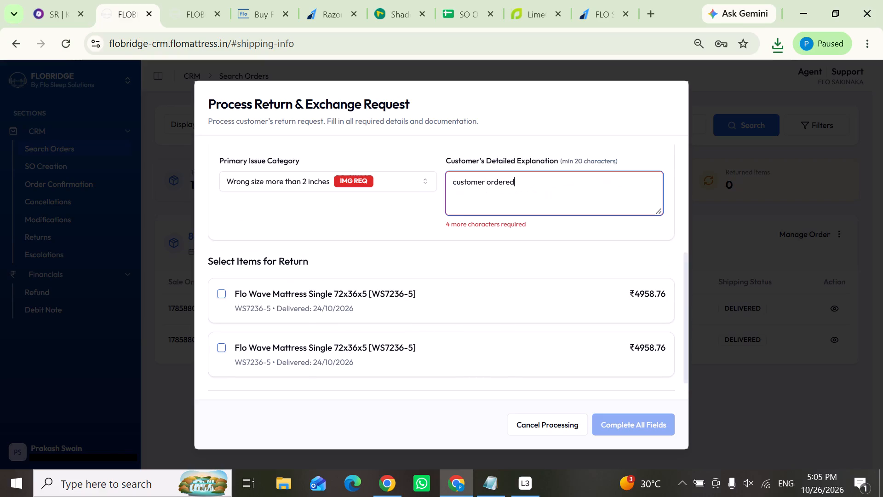
{"action": "key", "text": "space"}
{"action": "type", "text": "5 inch got 2"}
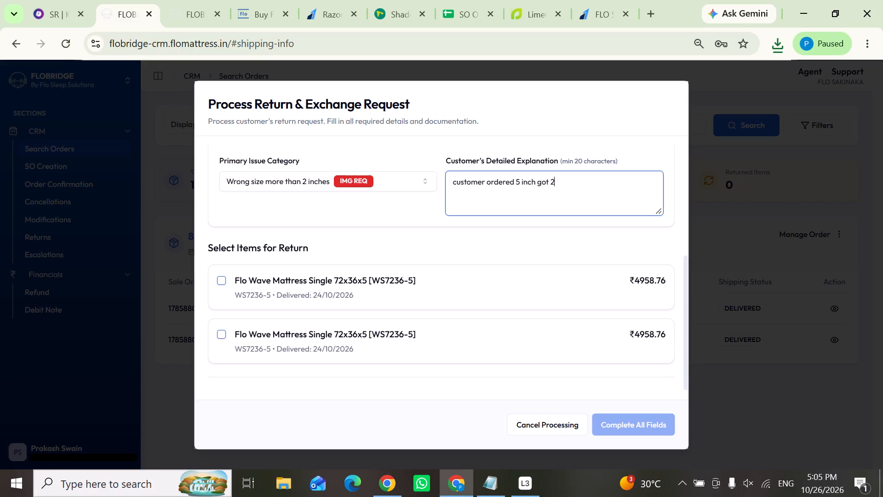
{"action": "type", "text": ".5 inch"}
Select the first Flo Wave Mattress Single 72x36x5 item for return and upload today's four LimeChat-10_26_2026 photos as its product documentation.
{"action": "left_click", "coordinate": [220, 278]}
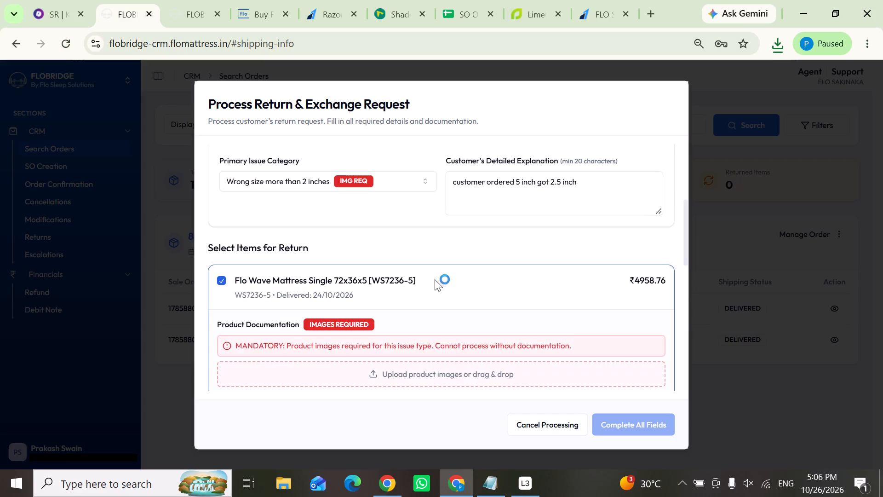
{"action": "left_click", "coordinate": [425, 376]}
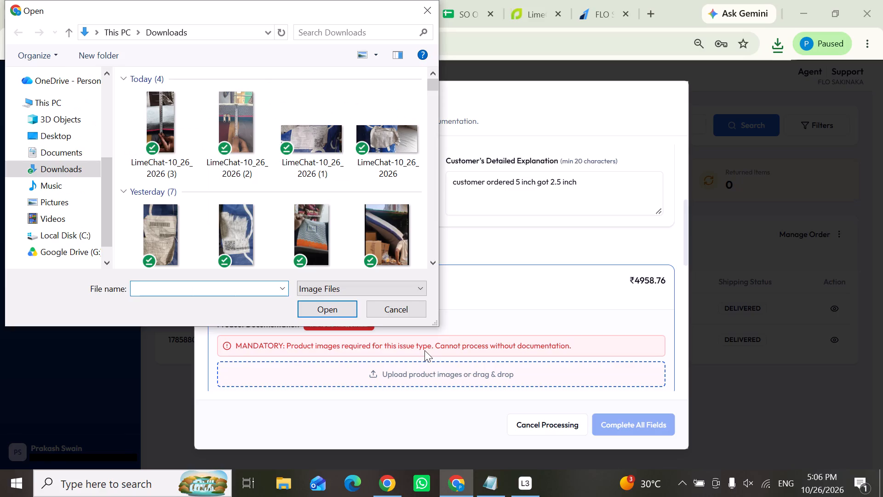
{"action": "left_click", "coordinate": [163, 159], "text": "ctrl"}
{"action": "left_click", "coordinate": [240, 145], "text": "ctrl"}
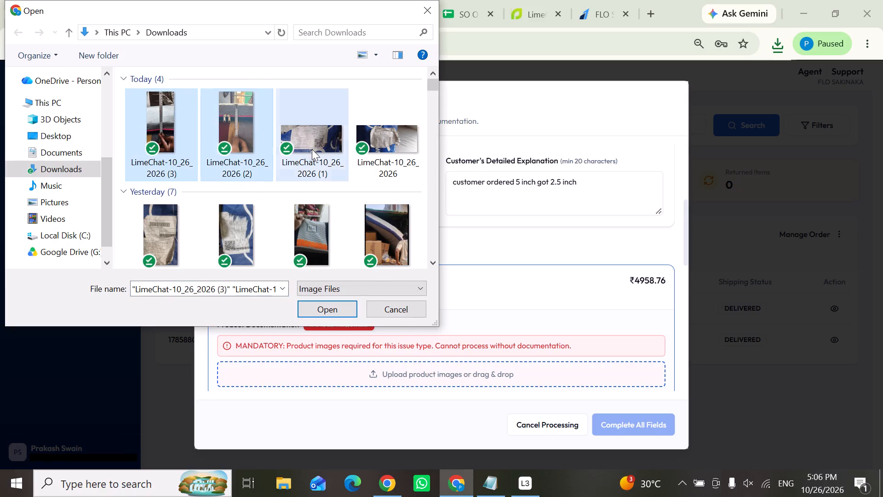
{"action": "left_click", "coordinate": [312, 149], "text": "ctrl"}
{"action": "left_click", "coordinate": [371, 142], "text": "ctrl"}
{"action": "left_click", "coordinate": [334, 306]}
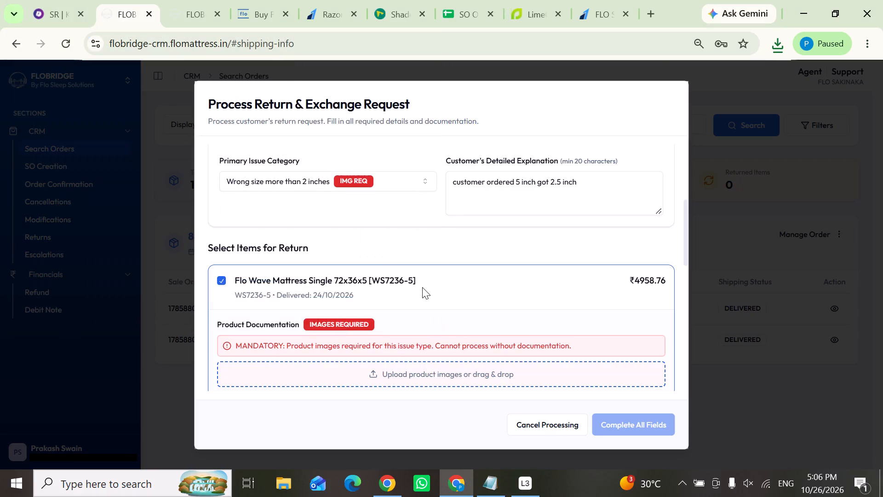
{"action": "scroll", "coordinate": [423, 286], "scroll_direction": "down", "scroll_amount": 1}
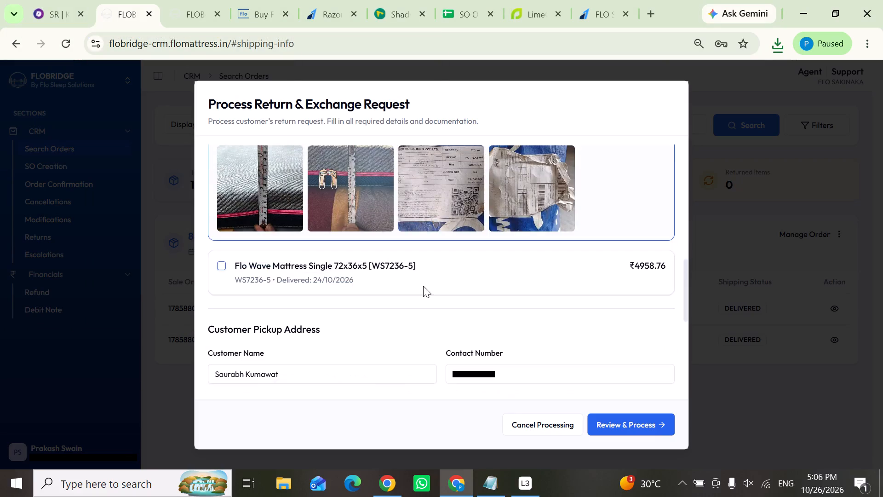
Add Screenshot (602) from the Screenshots folder in Pictures to the selected mattress's product images.
{"action": "scroll", "coordinate": [424, 283], "scroll_direction": "up", "scroll_amount": 1}
{"action": "left_click", "coordinate": [416, 371]}
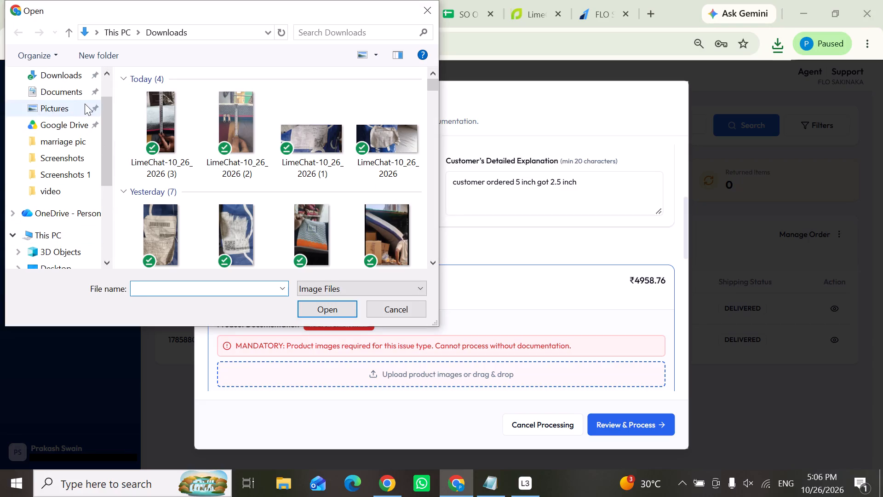
{"action": "left_click_drag", "start_coordinate": [105, 134], "coordinate": [107, 150]}
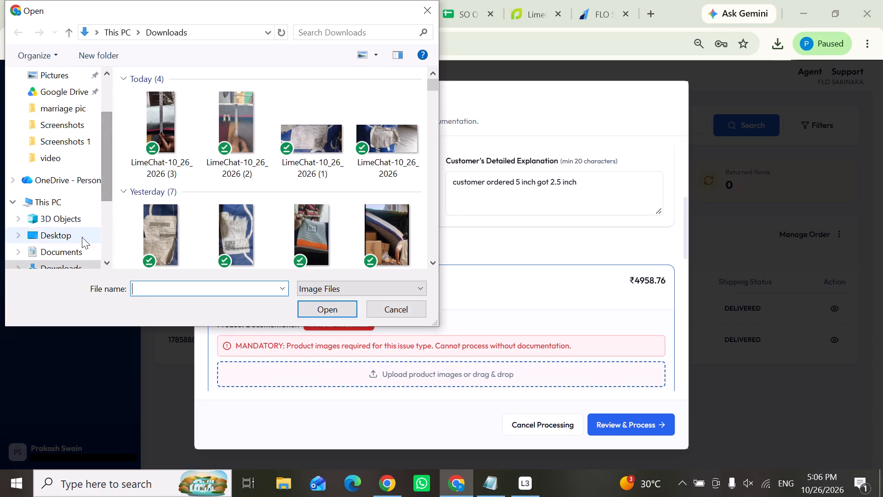
{"action": "left_click_drag", "start_coordinate": [107, 173], "coordinate": [104, 214]}
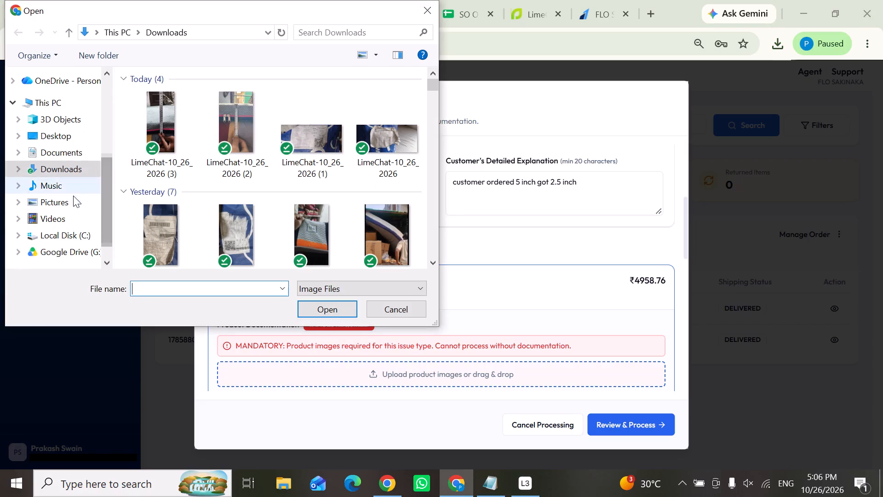
{"action": "left_click", "coordinate": [70, 200]}
{"action": "double_click", "coordinate": [302, 107]}
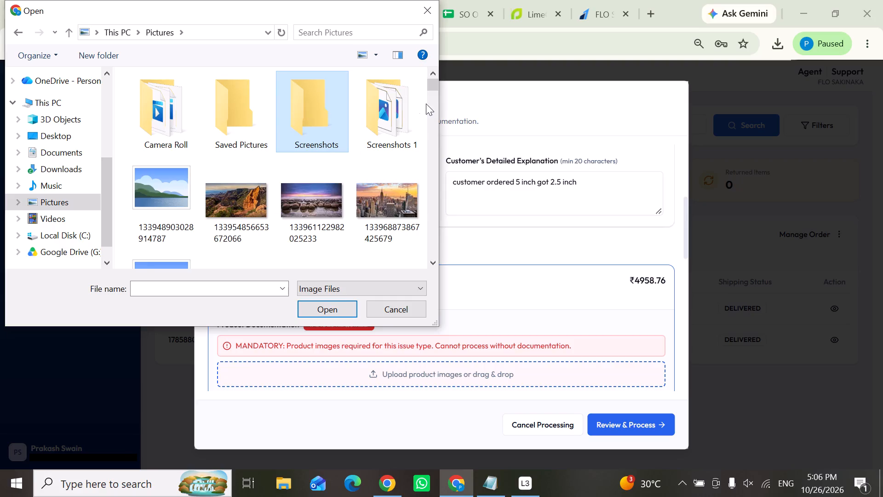
{"action": "left_click_drag", "start_coordinate": [432, 87], "coordinate": [434, 274]}
{"action": "left_click", "coordinate": [268, 238]}
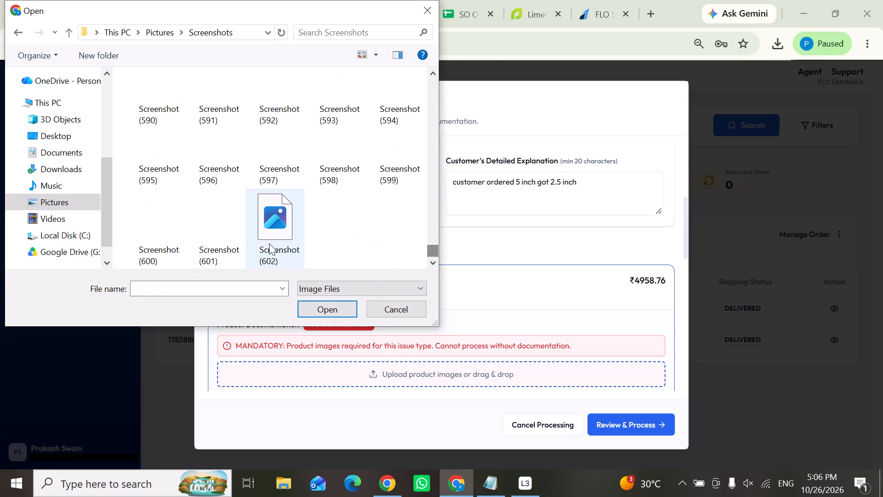
{"action": "left_click", "coordinate": [315, 310]}
{"action": "scroll", "coordinate": [478, 255], "scroll_direction": "down", "scroll_amount": 1}
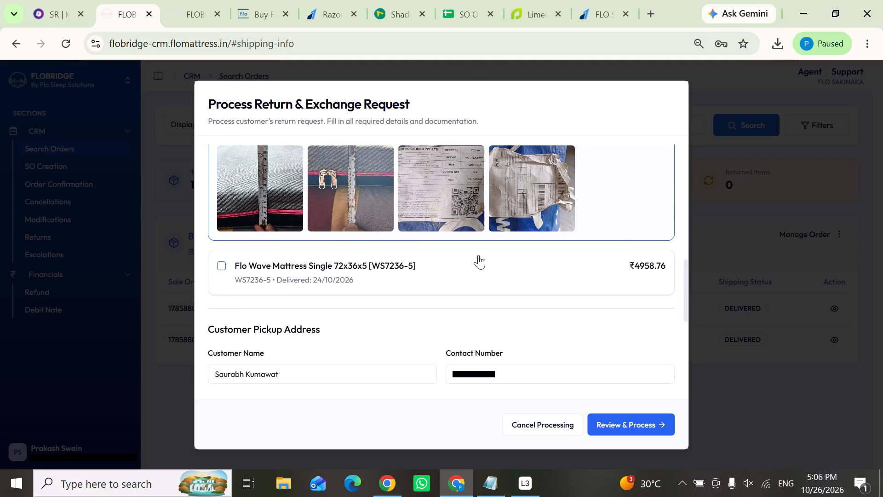
{"action": "scroll", "coordinate": [477, 254], "scroll_direction": "up", "scroll_amount": 1}
{"action": "scroll", "coordinate": [477, 254], "scroll_direction": "down", "scroll_amount": 1}
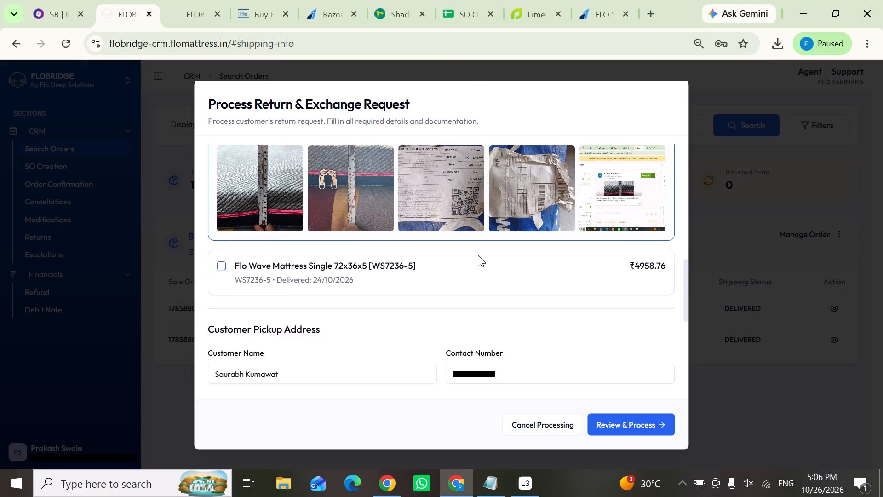
Enter "guide for pick up images" as the internal note in the agent comments.
{"action": "scroll", "coordinate": [475, 254], "scroll_direction": "down", "scroll_amount": 1}
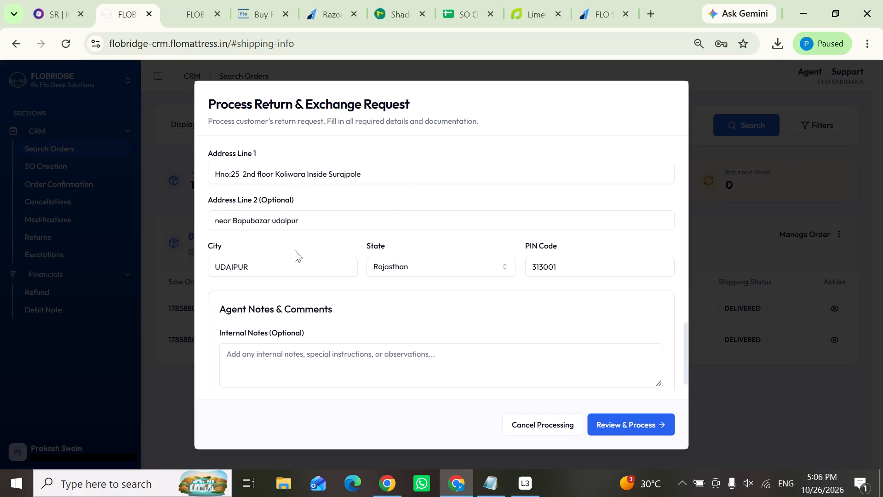
{"action": "left_click", "coordinate": [389, 365]}
{"action": "type", "text": "guide"}
{"action": "key", "text": "space"}
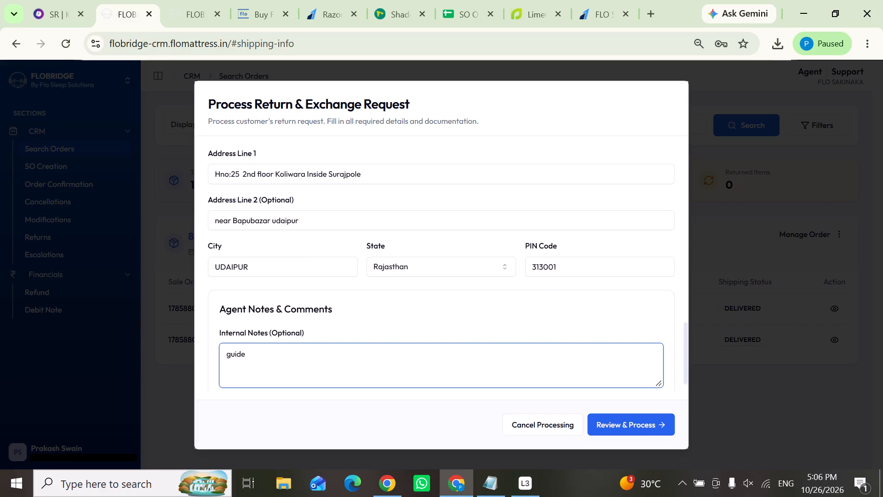
{"action": "type", "text": "for pick up i"}
{"action": "type", "text": "mages"}
Review the replacement request summary and submit it for processing.
{"action": "left_click", "coordinate": [613, 425]}
{"action": "scroll", "coordinate": [519, 339], "scroll_direction": "up", "scroll_amount": 1}
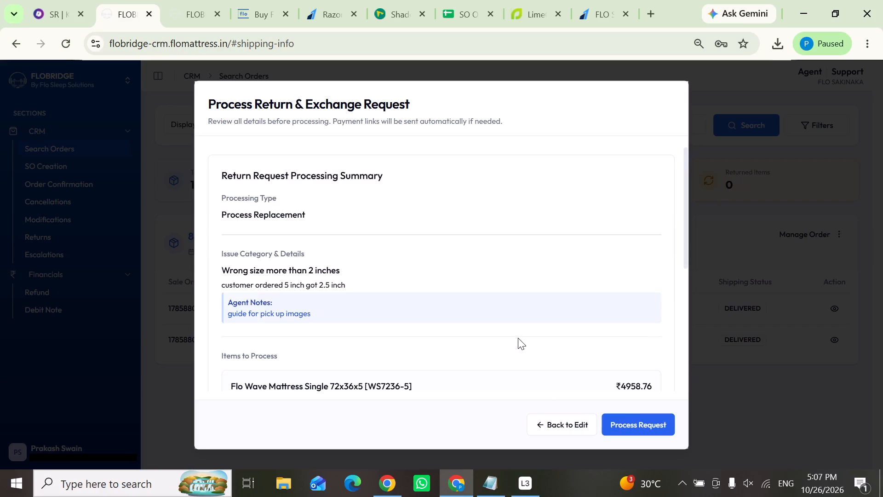
{"action": "left_click", "coordinate": [651, 417]}
{"action": "left_click_drag", "start_coordinate": [220, 233], "coordinate": [180, 234]}
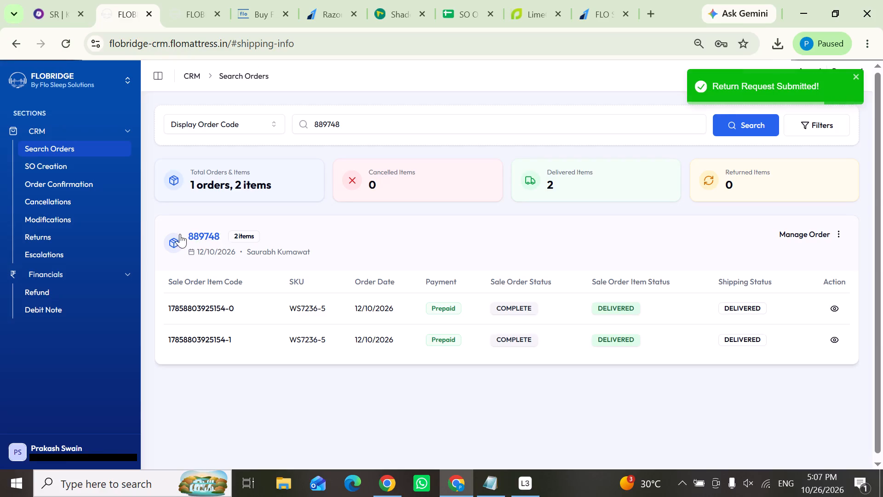
{"action": "left_click_drag", "start_coordinate": [180, 234], "coordinate": [179, 236]}
{"action": "key", "text": "ctrl+c"}
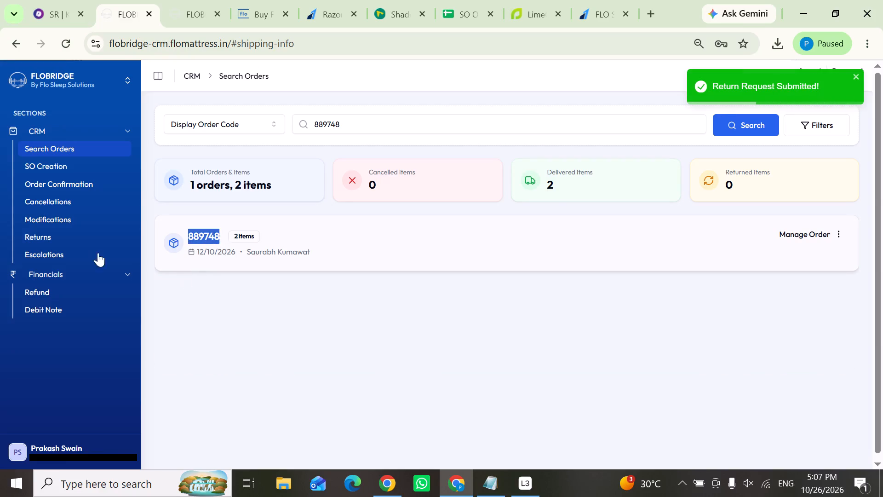
{"action": "left_click", "coordinate": [39, 235]}
{"action": "left_click", "coordinate": [324, 260]}
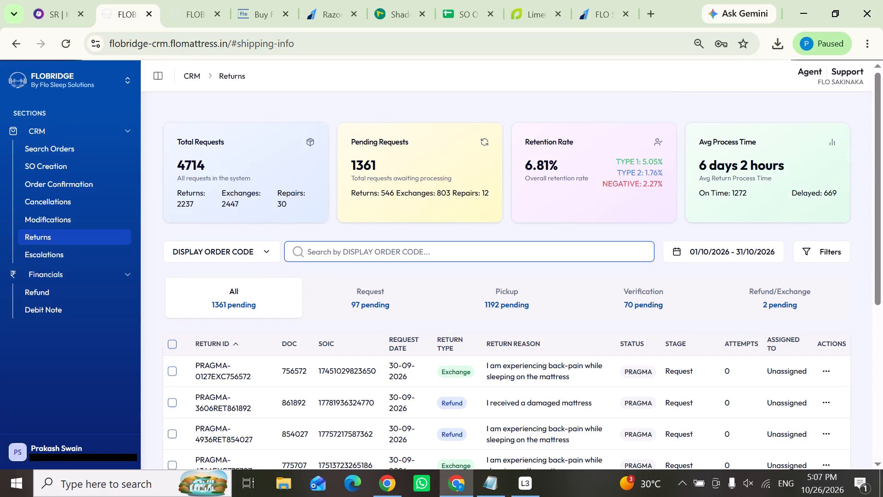
{"action": "key", "text": "ctrl+v"}
{"action": "key", "text": "Return"}
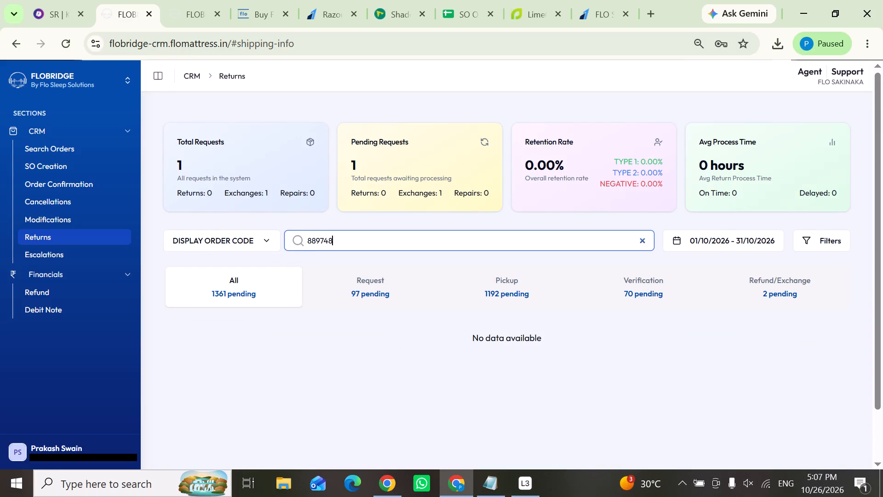
{"action": "left_click", "coordinate": [822, 355]}
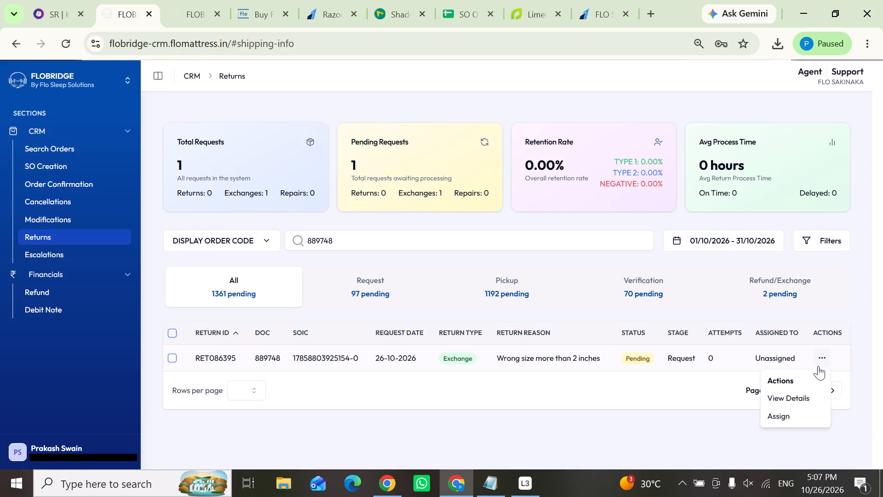
{"action": "left_click", "coordinate": [803, 400]}
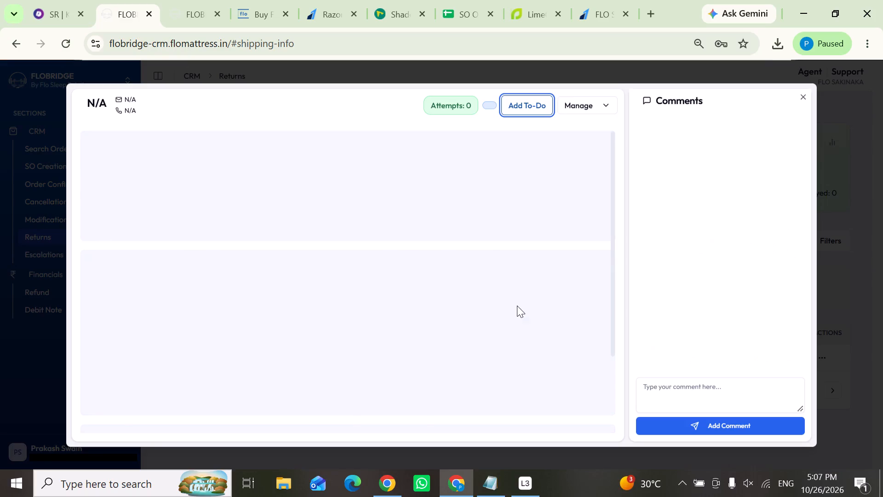
Examine the return request's documentation, enlarging the shipping label and both tape-measure photos, and check the sale order item code.
{"action": "scroll", "coordinate": [497, 306], "scroll_direction": "down", "scroll_amount": 1}
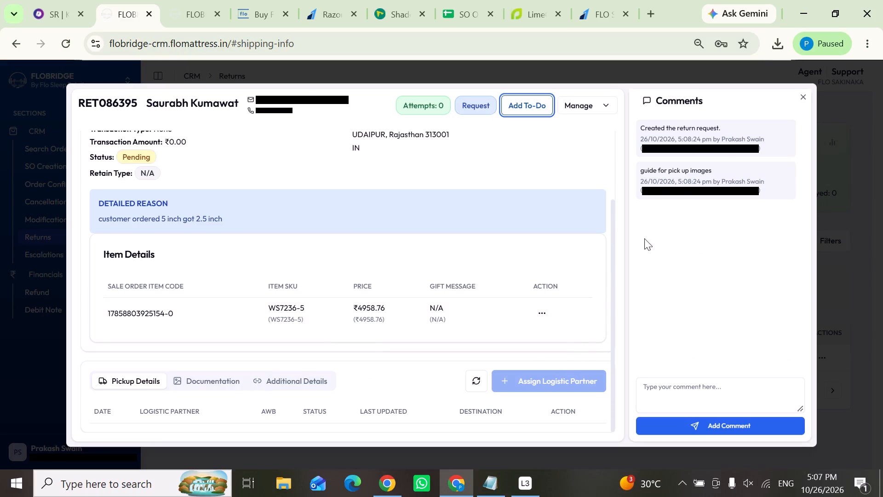
{"action": "left_click", "coordinate": [194, 384]}
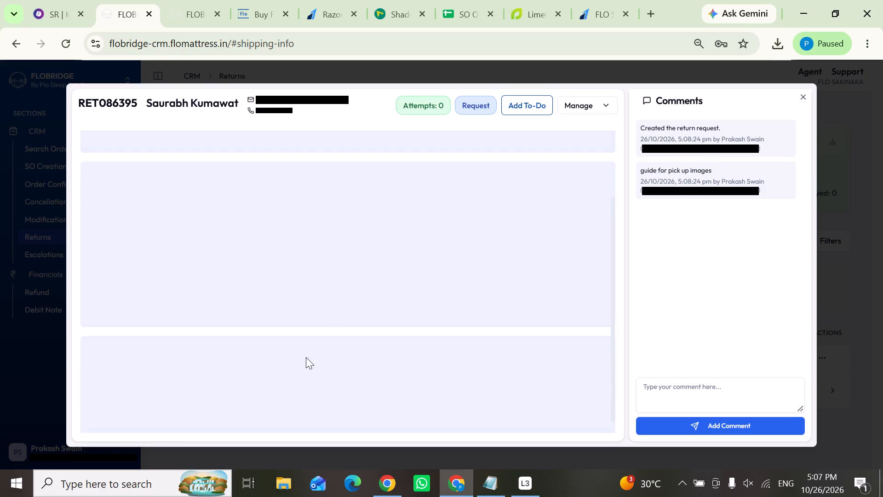
{"action": "scroll", "coordinate": [333, 289], "scroll_direction": "down", "scroll_amount": 1}
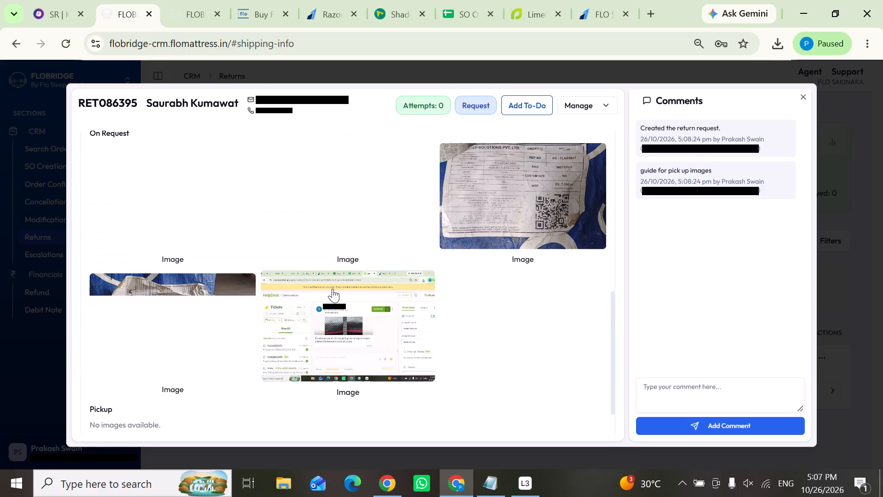
{"action": "scroll", "coordinate": [509, 286], "scroll_direction": "down", "scroll_amount": 1}
{"action": "left_click", "coordinate": [167, 308]}
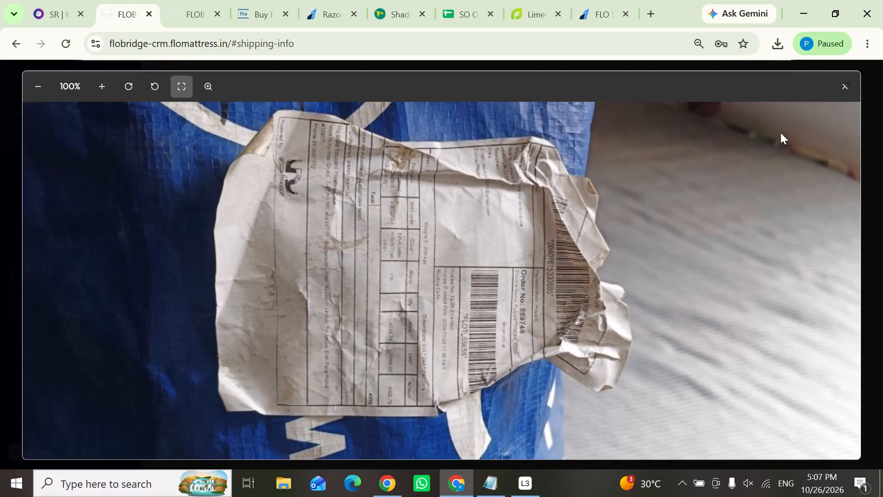
{"action": "left_click", "coordinate": [848, 88]}
{"action": "left_click", "coordinate": [207, 181]}
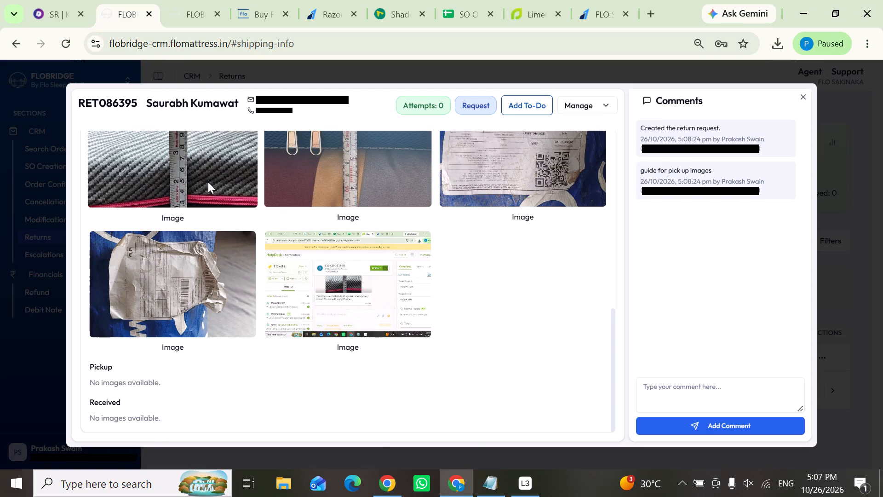
{"action": "left_click", "coordinate": [846, 83]}
{"action": "left_click", "coordinate": [372, 181]}
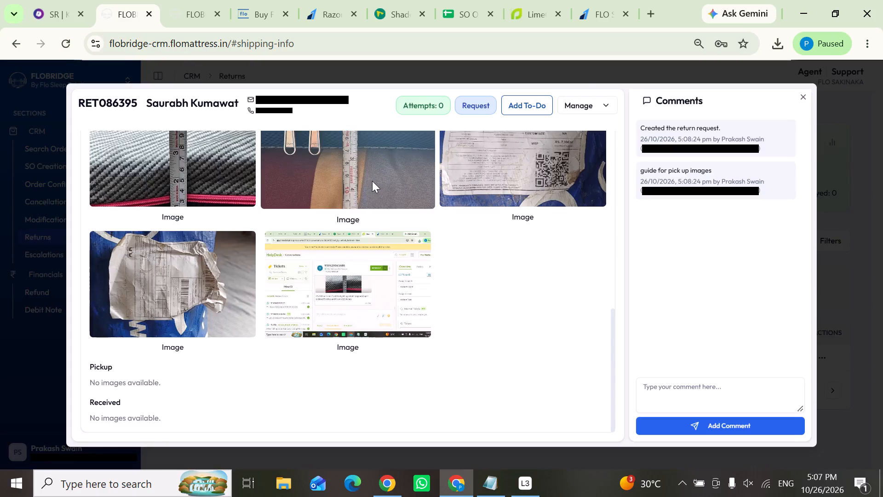
{"action": "left_click", "coordinate": [850, 87]}
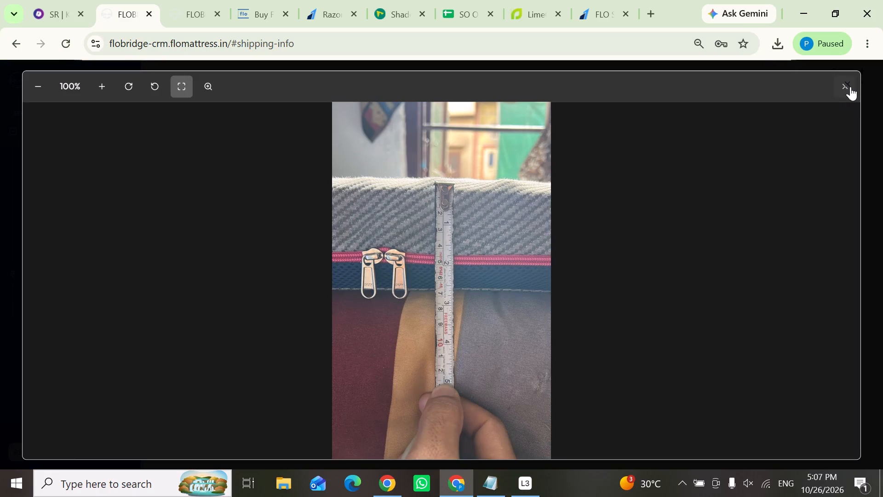
{"action": "scroll", "coordinate": [338, 246], "scroll_direction": "up", "scroll_amount": 1}
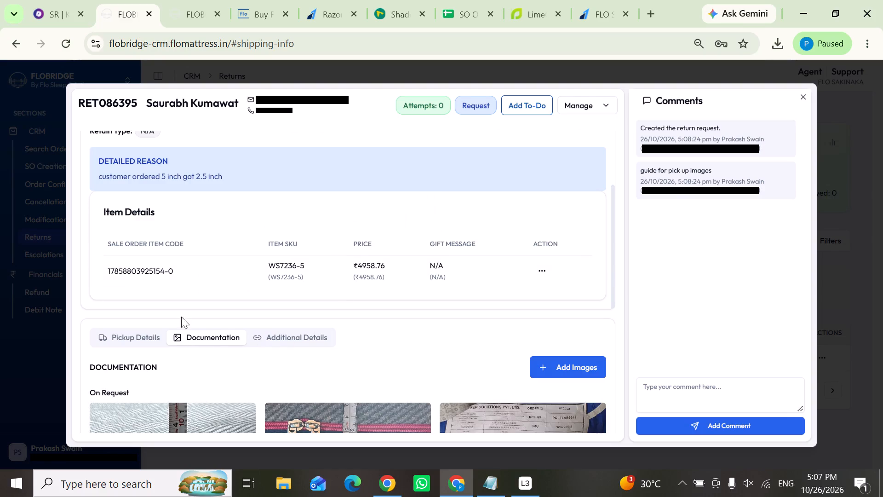
{"action": "left_click_drag", "start_coordinate": [179, 270], "coordinate": [148, 270]}
{"action": "left_click", "coordinate": [248, 190]}
Examine the return request's reason, pickup address and item details, and review its uploaded documentation images.
{"action": "scroll", "coordinate": [359, 198], "scroll_direction": "up", "scroll_amount": 2}
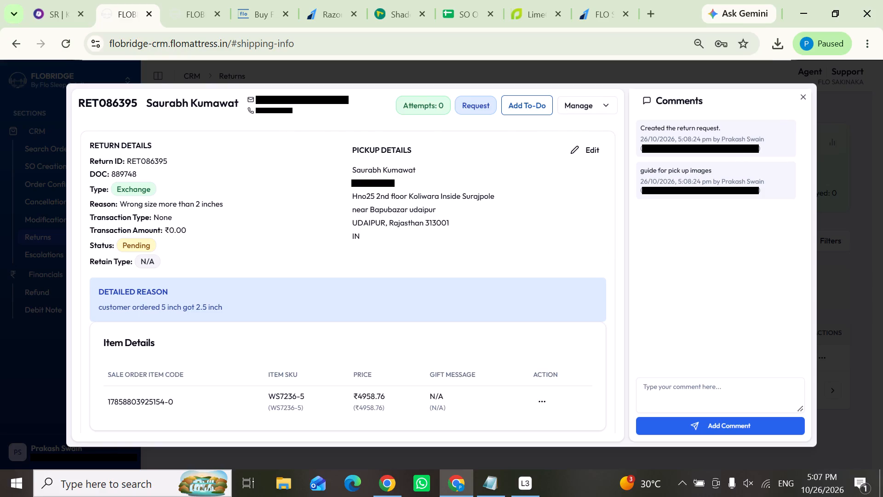
{"action": "scroll", "coordinate": [539, 248], "scroll_direction": "down", "scroll_amount": 3}
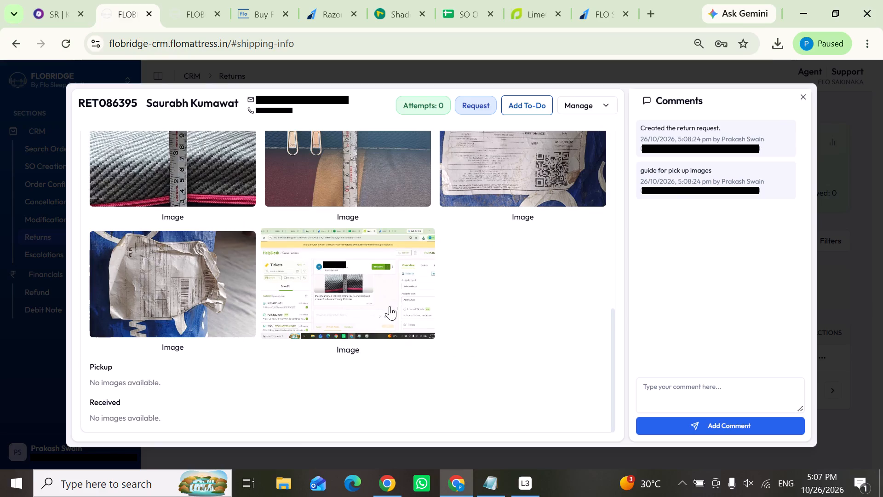
{"action": "scroll", "coordinate": [561, 258], "scroll_direction": "up", "scroll_amount": 3}
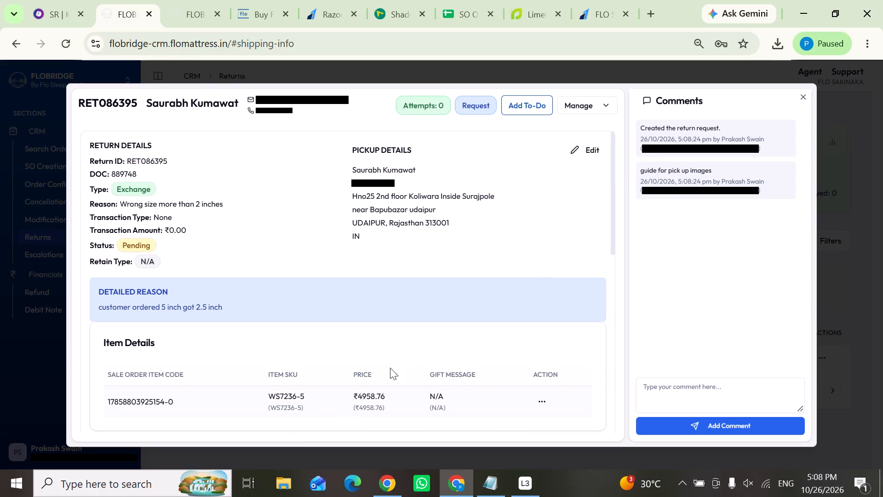
{"action": "scroll", "coordinate": [401, 348], "scroll_direction": "down", "scroll_amount": 3}
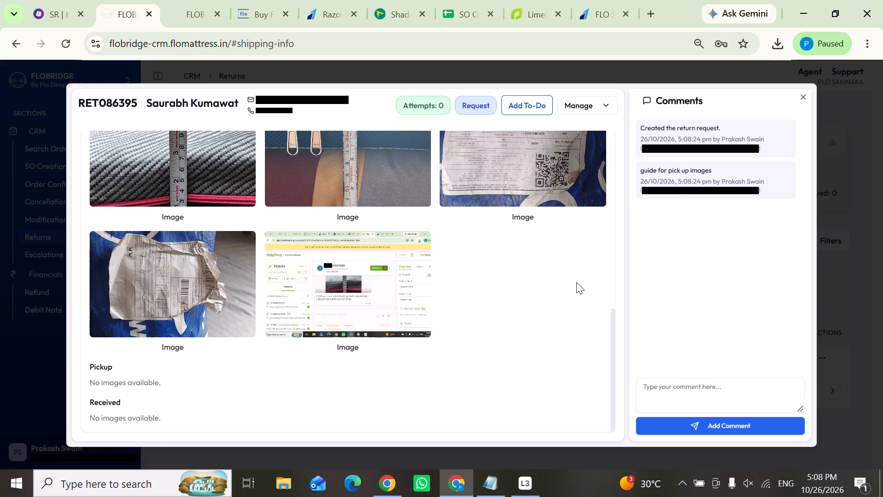
{"action": "scroll", "coordinate": [577, 282], "scroll_direction": "up", "scroll_amount": 1}
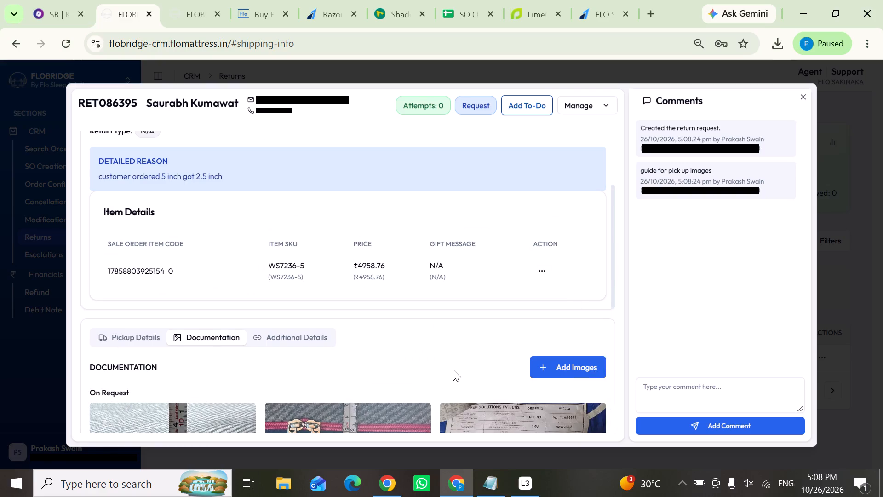
{"action": "scroll", "coordinate": [453, 370], "scroll_direction": "down", "scroll_amount": 1}
{"action": "scroll", "coordinate": [196, 192], "scroll_direction": "up", "scroll_amount": 1}
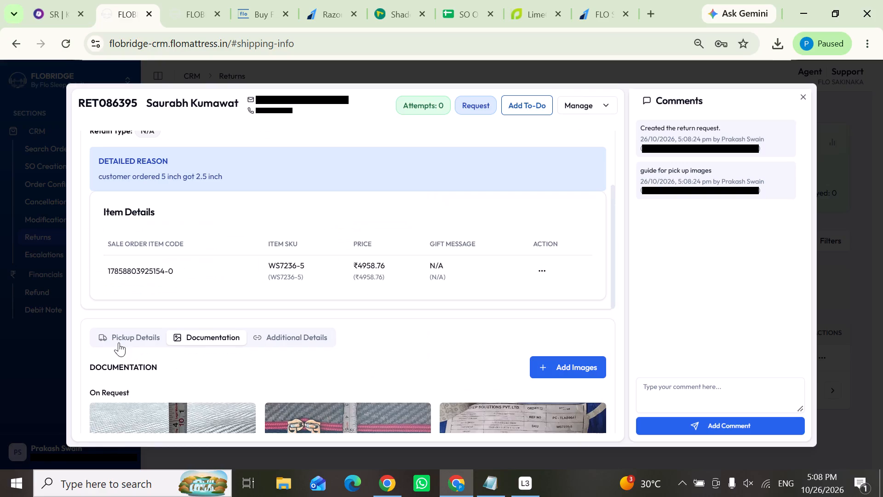
{"action": "left_click", "coordinate": [116, 336]}
{"action": "scroll", "coordinate": [405, 315], "scroll_direction": "down", "scroll_amount": 2}
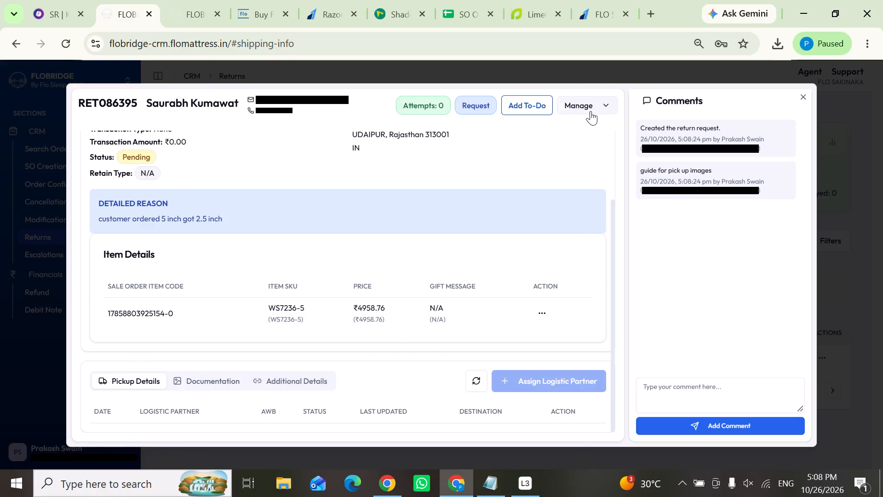
{"action": "left_click", "coordinate": [591, 110]}
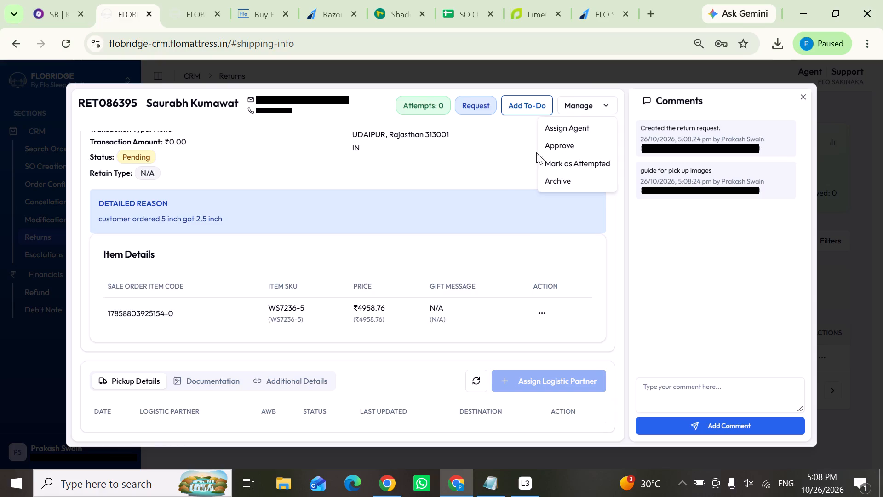
{"action": "left_click", "coordinate": [564, 145]}
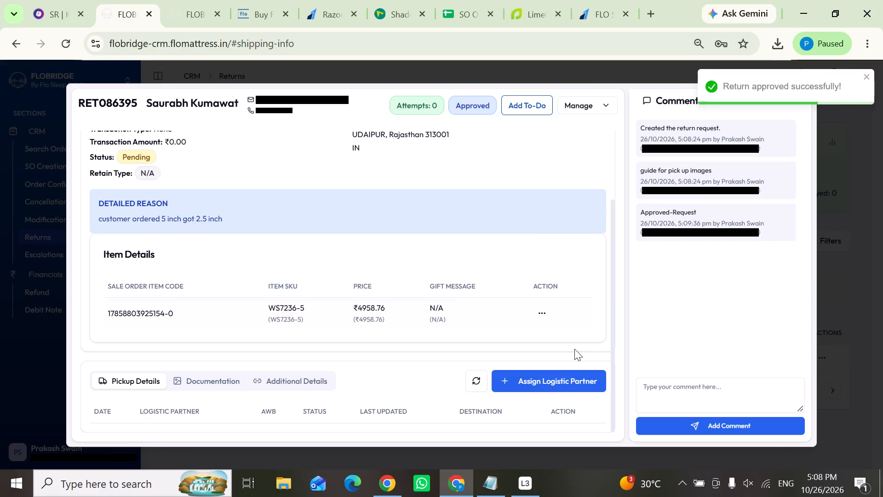
Assign EKARTHEAVY_20KG as the return's logistic partner, with Flo Vasai as the drop facility.
{"action": "left_click", "coordinate": [586, 379]}
{"action": "left_click", "coordinate": [368, 315]}
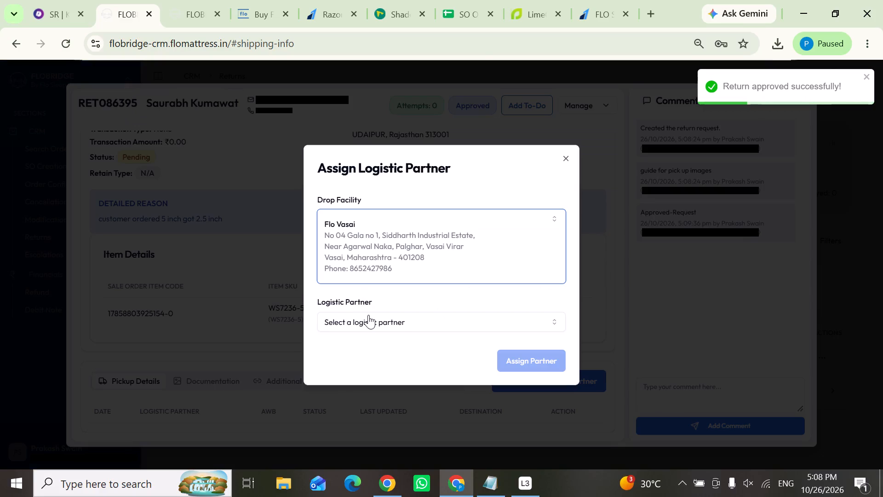
{"action": "left_click", "coordinate": [355, 381]}
{"action": "left_click", "coordinate": [509, 353]}
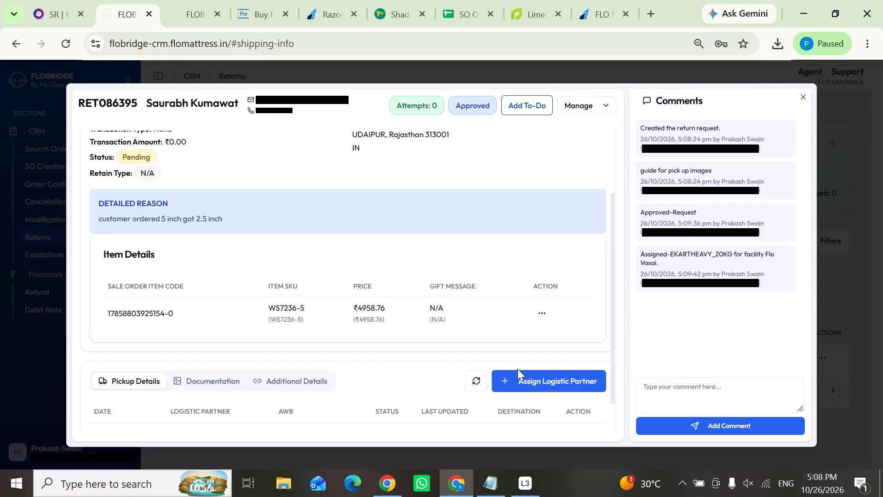
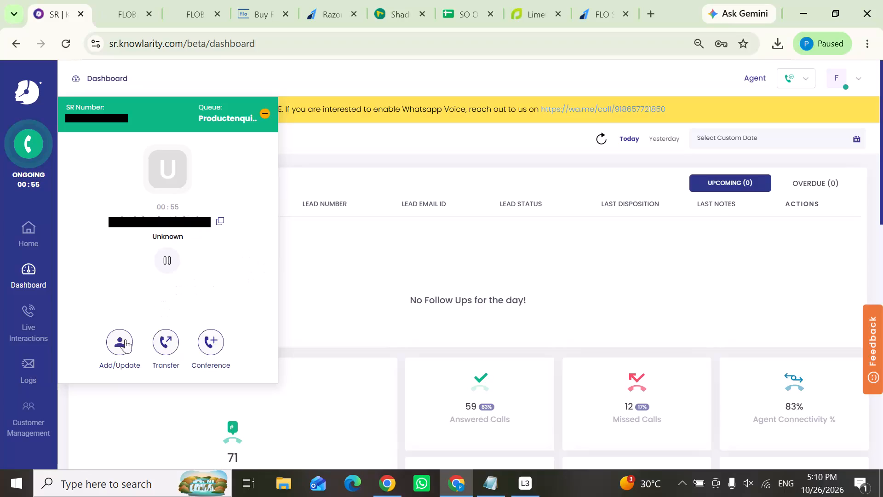
Save the ongoing caller's customer record under the name aaaaaaaaaaa with the Product Enquiry disposition.
{"action": "left_click", "coordinate": [119, 342]}
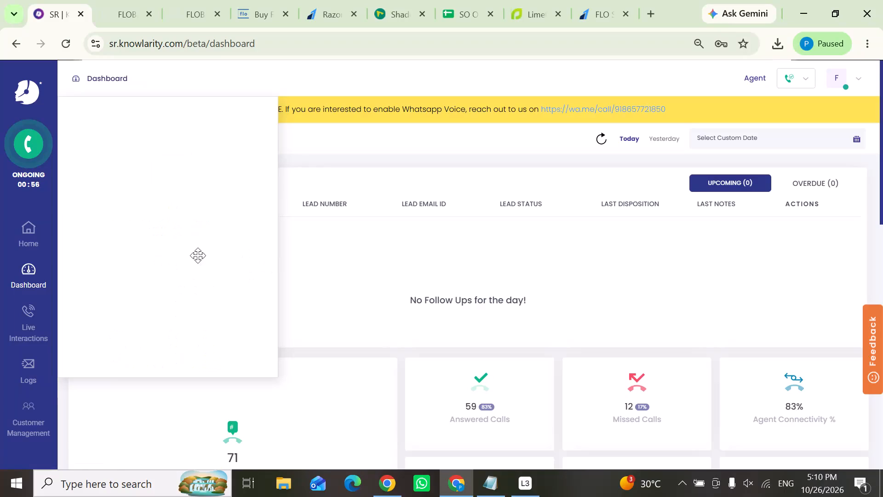
{"action": "scroll", "coordinate": [151, 295], "scroll_direction": "down", "scroll_amount": 1}
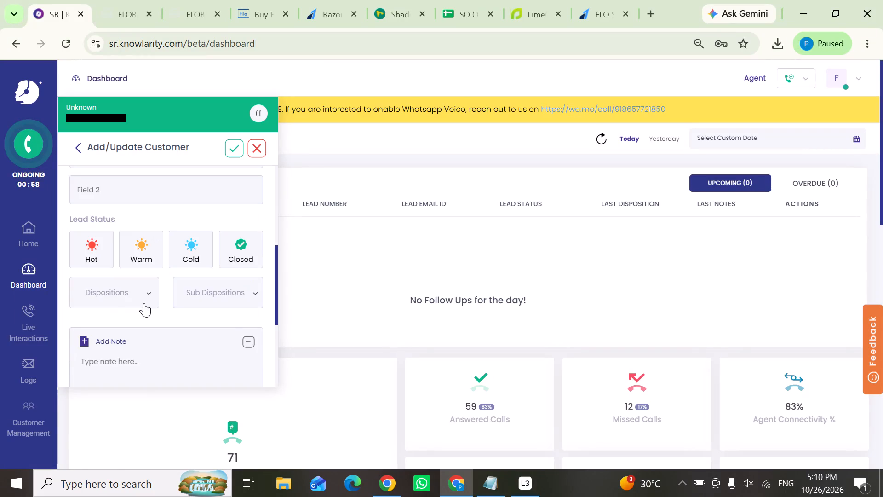
{"action": "left_click", "coordinate": [143, 301]}
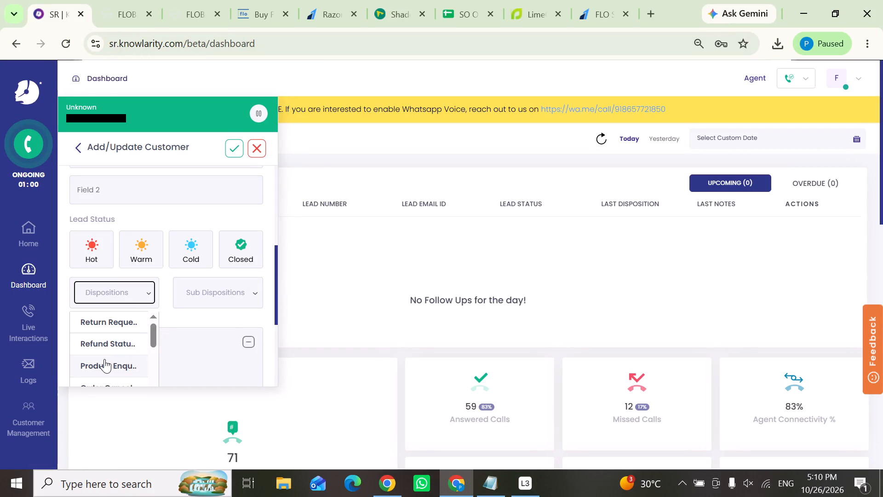
{"action": "left_click", "coordinate": [103, 363]}
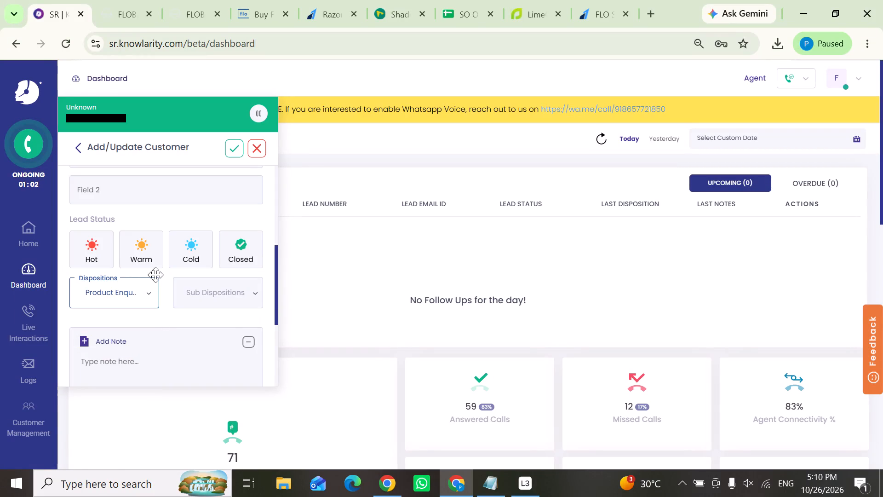
{"action": "scroll", "coordinate": [154, 274], "scroll_direction": "up", "scroll_amount": 1}
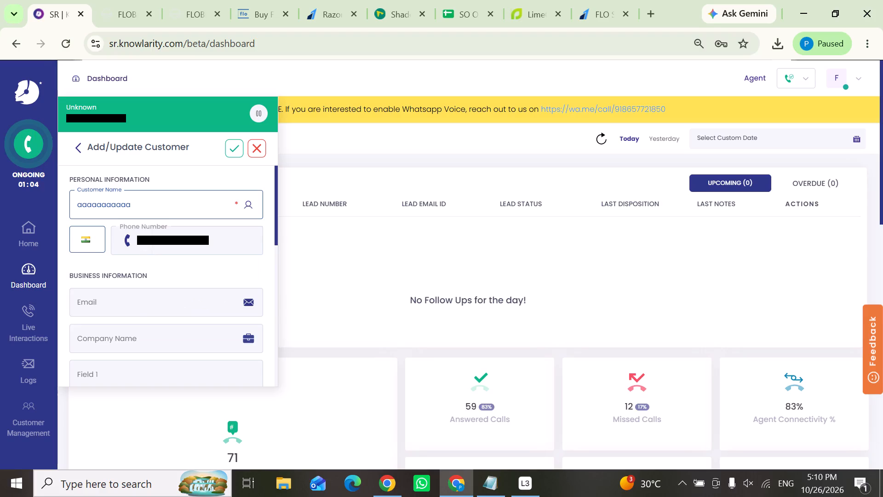
{"action": "scroll", "coordinate": [165, 303], "scroll_direction": "down", "scroll_amount": 1}
{"action": "scroll", "coordinate": [224, 281], "scroll_direction": "up", "scroll_amount": 1}
{"action": "left_click", "coordinate": [232, 151]}
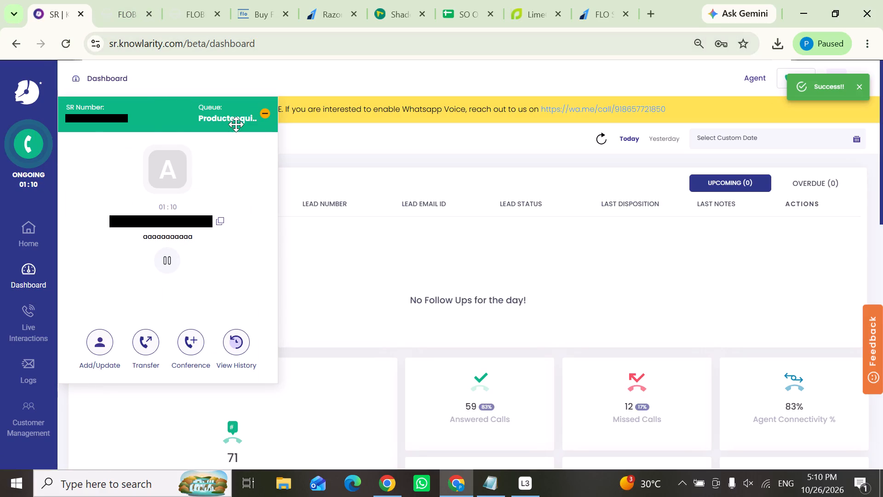
Show the dashboard's Your Performance section and minimise the ongoing call window covering it.
{"action": "left_click_drag", "start_coordinate": [149, 126], "coordinate": [164, 208]}
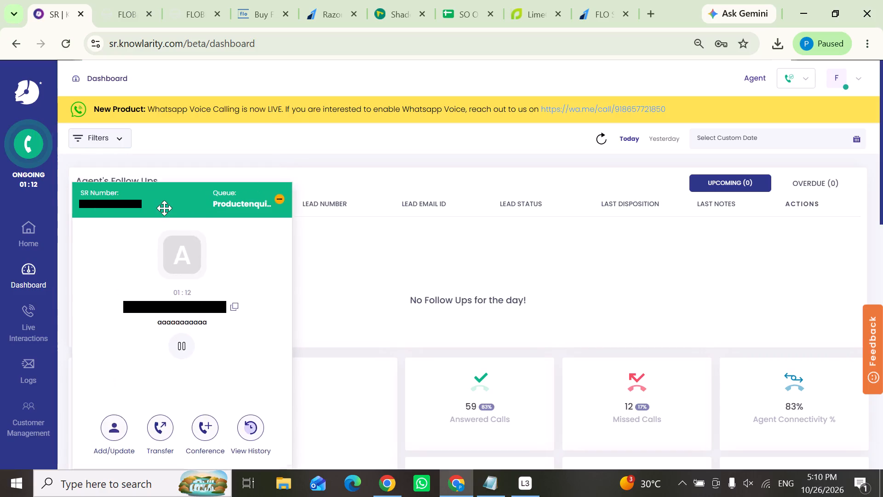
{"action": "left_click_drag", "start_coordinate": [164, 208], "coordinate": [161, 196]}
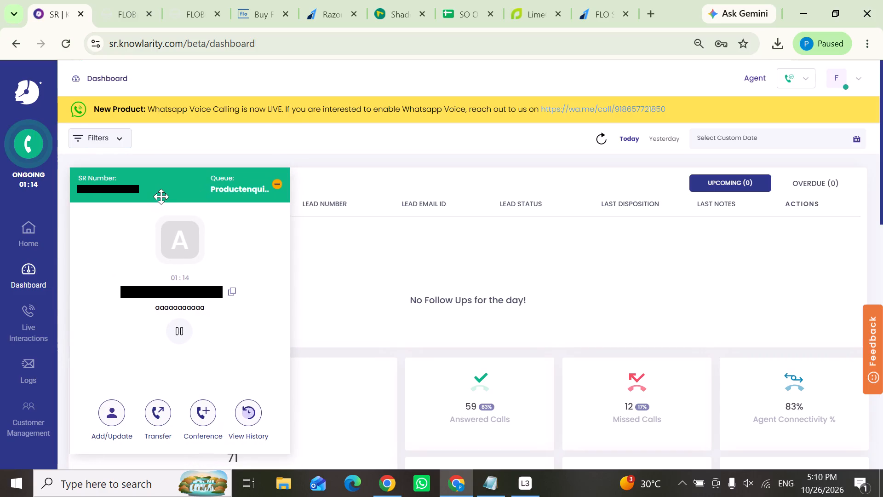
{"action": "left_click_drag", "start_coordinate": [161, 196], "coordinate": [162, 196]}
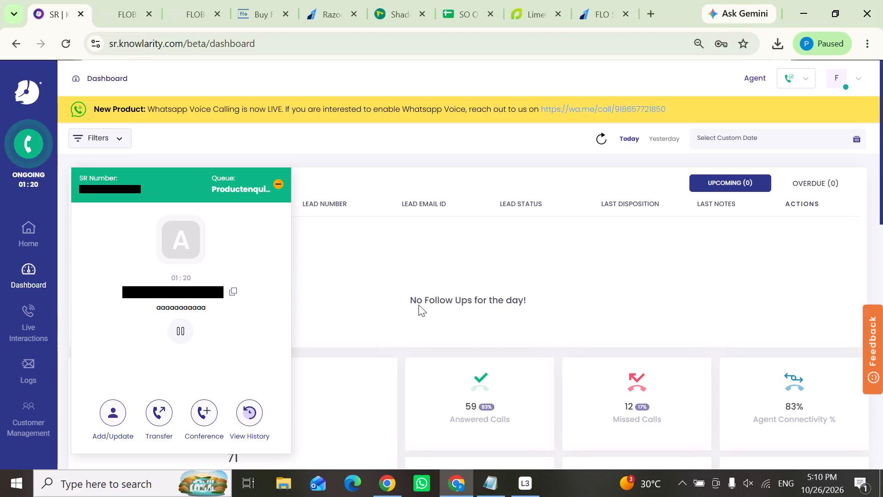
{"action": "left_click_drag", "start_coordinate": [882, 181], "coordinate": [876, 417]}
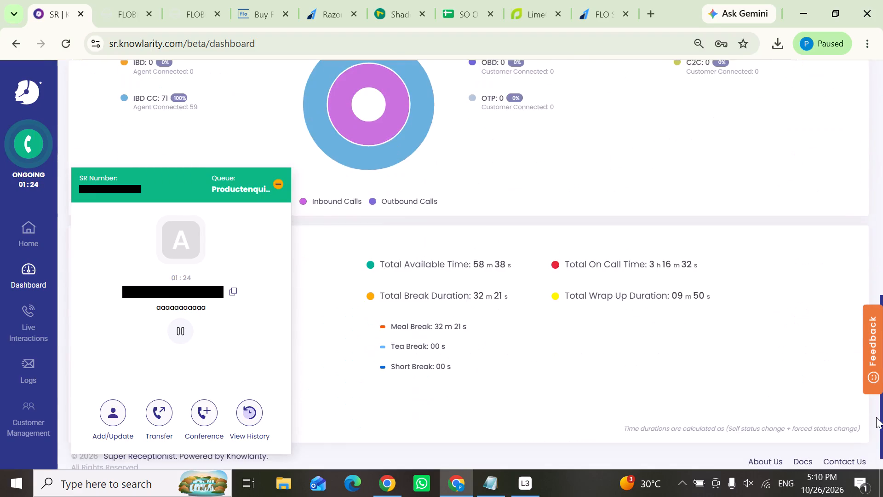
{"action": "left_click_drag", "start_coordinate": [876, 417], "coordinate": [873, 449]}
{"action": "left_click", "coordinate": [279, 179]}
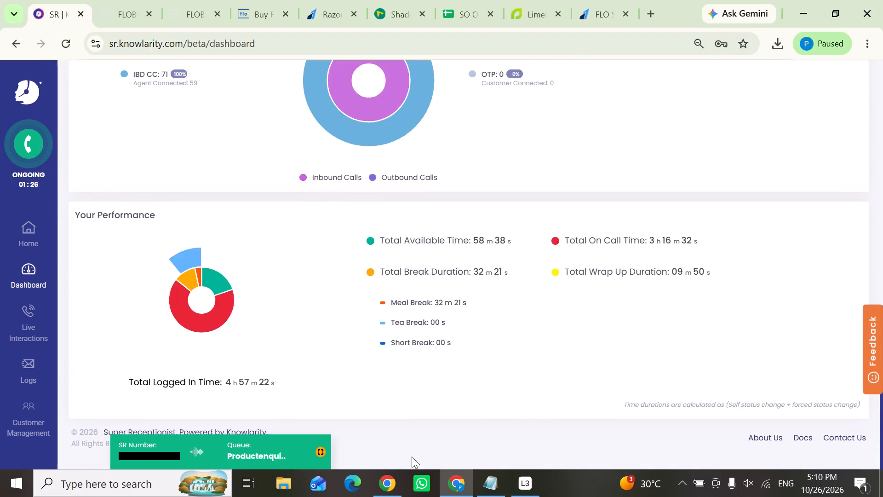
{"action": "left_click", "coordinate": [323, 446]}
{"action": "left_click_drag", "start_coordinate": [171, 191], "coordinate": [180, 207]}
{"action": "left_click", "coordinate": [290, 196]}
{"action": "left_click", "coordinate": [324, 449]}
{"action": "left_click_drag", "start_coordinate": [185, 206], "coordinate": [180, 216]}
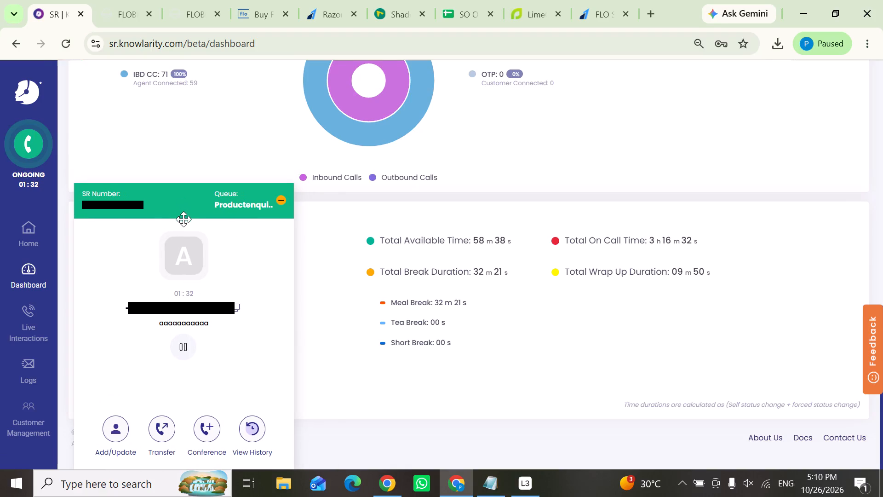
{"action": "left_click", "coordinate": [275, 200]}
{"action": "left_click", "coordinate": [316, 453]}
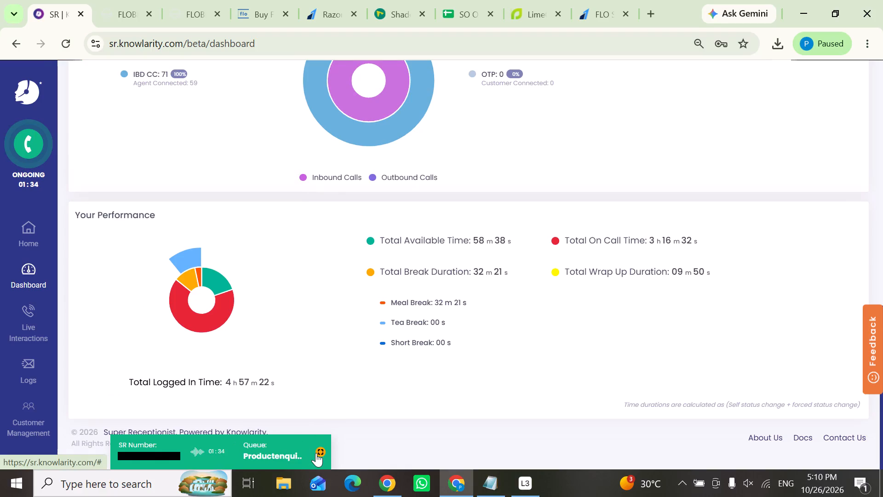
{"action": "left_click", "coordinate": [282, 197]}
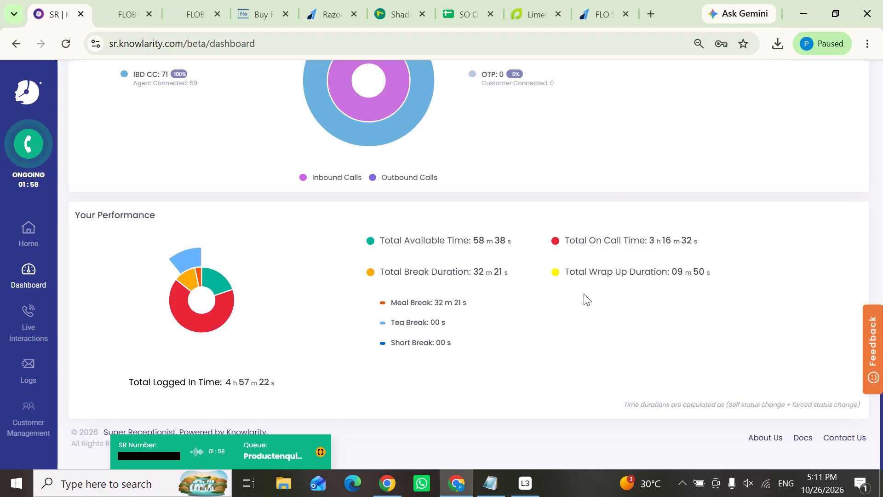
Reload the agent dashboard's figures for Today.
{"action": "scroll", "coordinate": [577, 272], "scroll_direction": "up", "scroll_amount": 3}
{"action": "left_click", "coordinate": [635, 137]}
{"action": "scroll", "coordinate": [610, 231], "scroll_direction": "down", "scroll_amount": 3}
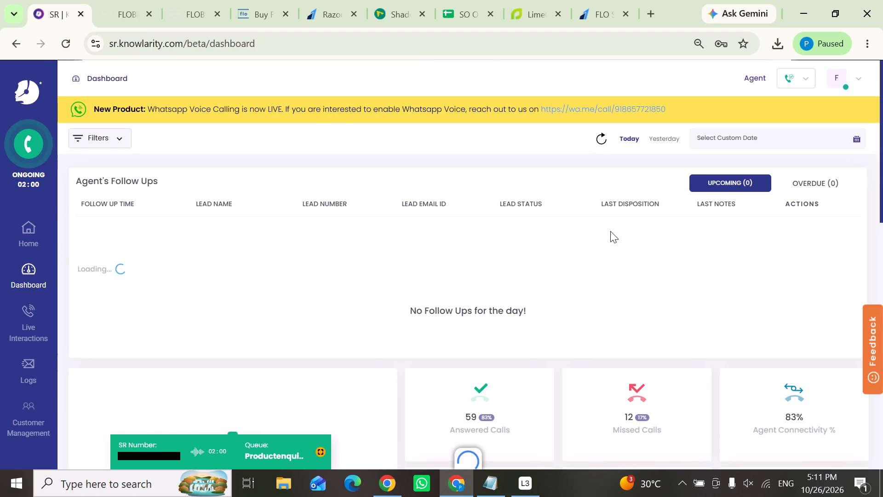
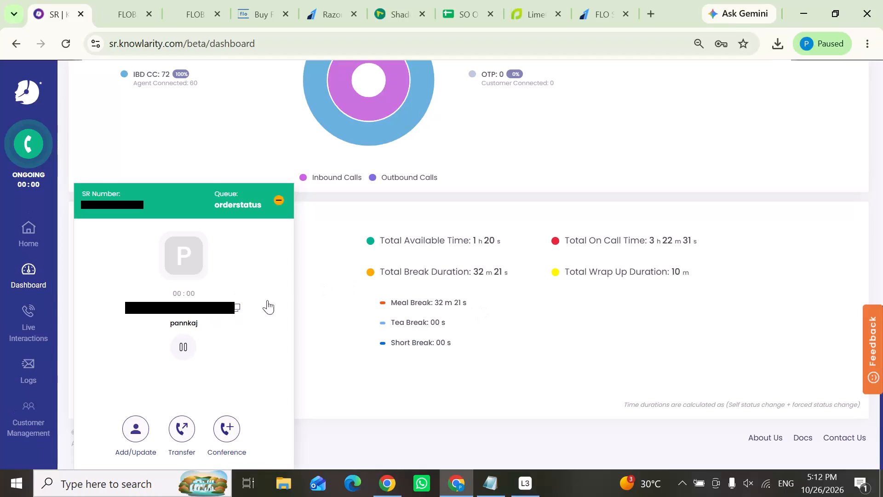
Copy the ongoing caller's number and search Flobridge CRM orders by Notification Mobile, with the number's country-code prefix removed.
{"action": "left_click", "coordinate": [238, 303]}
{"action": "left_click", "coordinate": [130, 9]}
{"action": "left_click", "coordinate": [22, 233]}
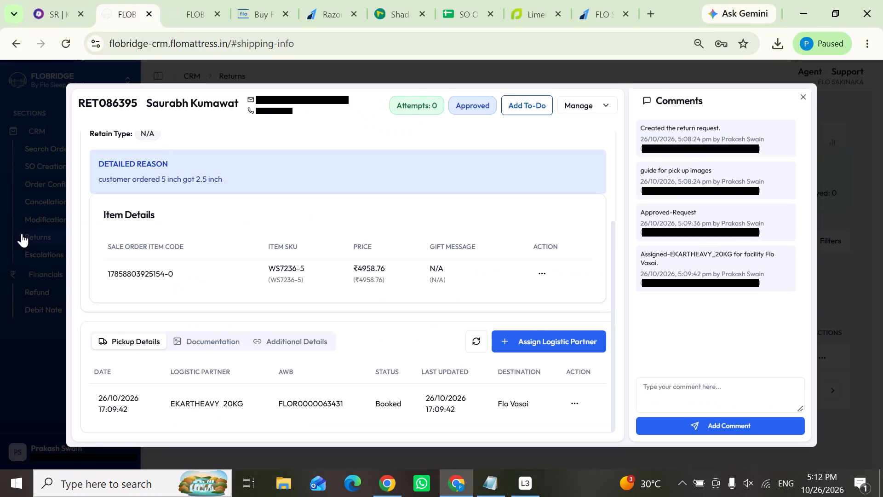
{"action": "left_click", "coordinate": [69, 150]}
{"action": "left_click", "coordinate": [229, 124]}
{"action": "left_click", "coordinate": [263, 165]}
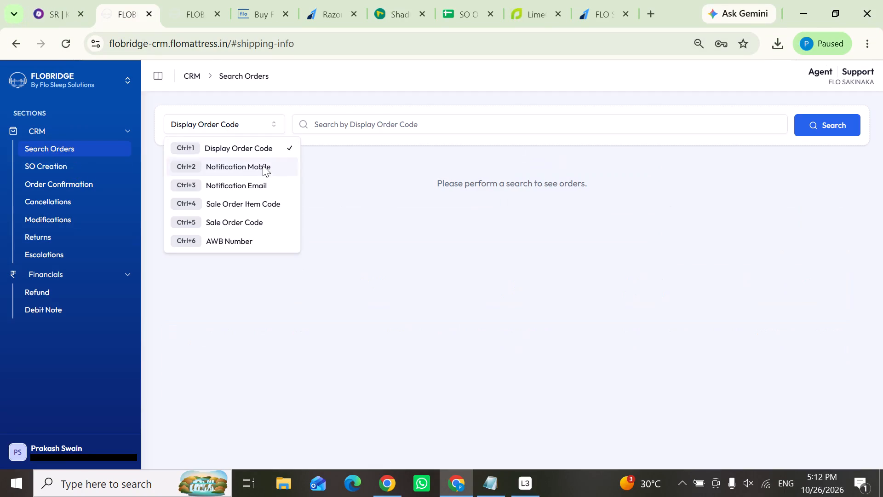
{"action": "key", "text": "ctrl+v"}
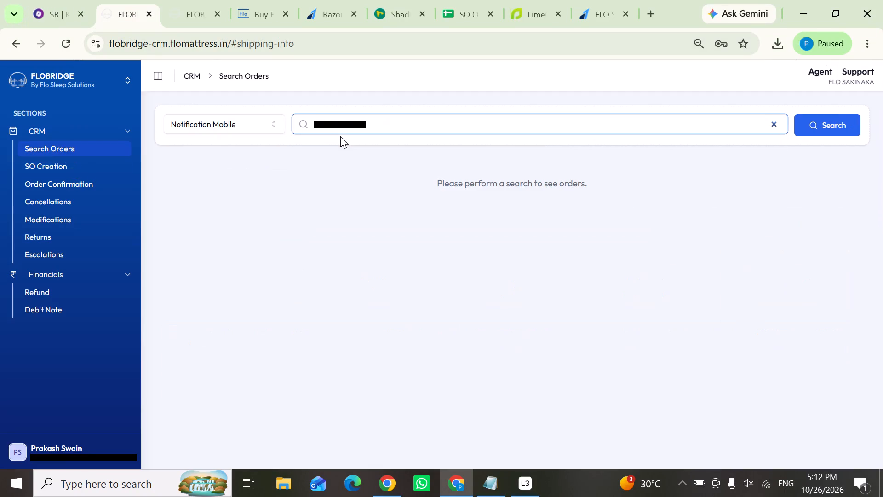
{"action": "left_click_drag", "start_coordinate": [325, 122], "coordinate": [316, 123]}
{"action": "key", "text": "BackSpace"}
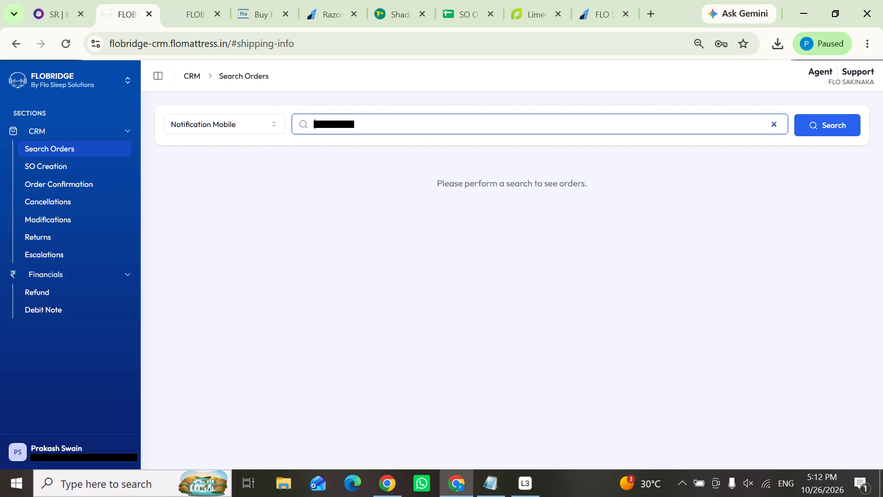
{"action": "left_click", "coordinate": [831, 131]}
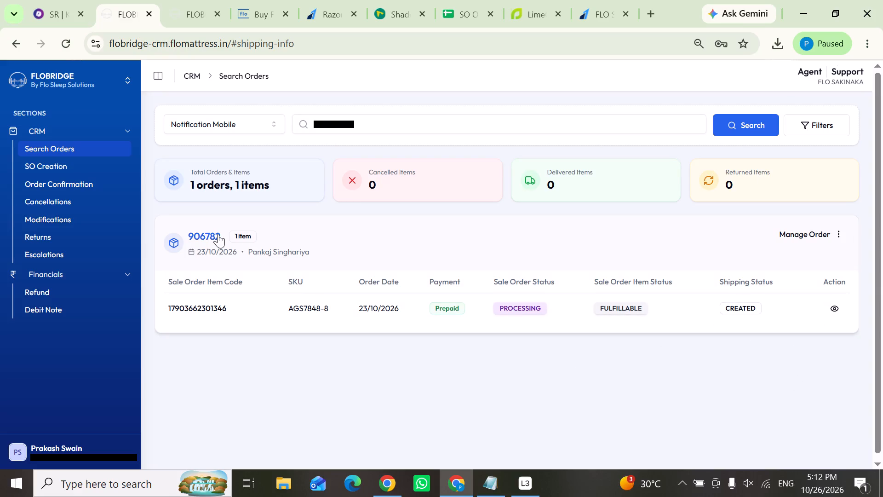
{"action": "left_click_drag", "start_coordinate": [218, 234], "coordinate": [181, 237]}
{"action": "key", "text": "ctrl+c"}
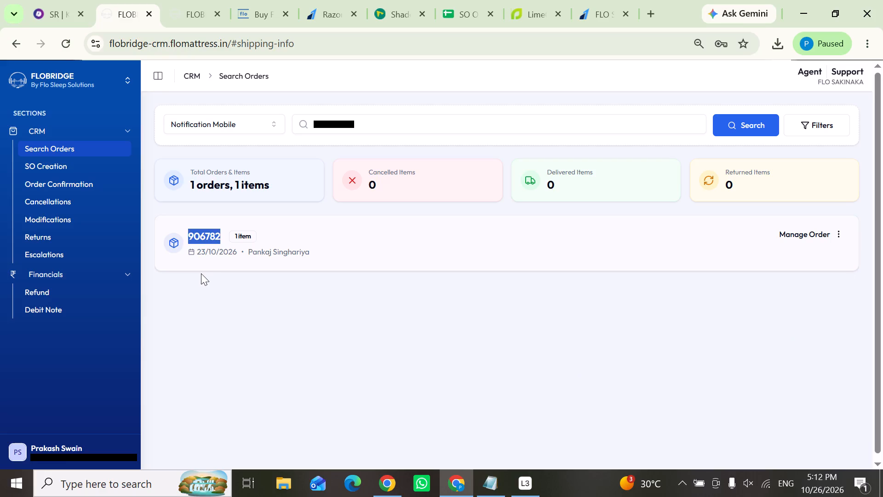
{"action": "left_click", "coordinate": [53, 0]}
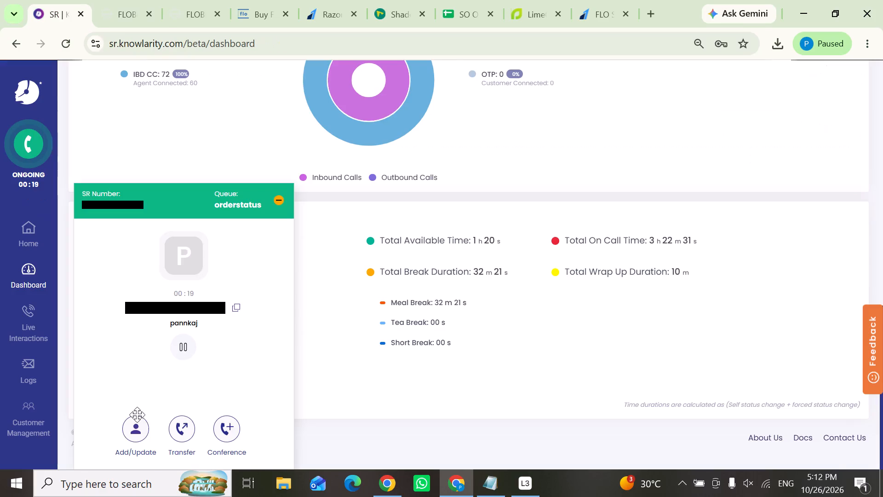
{"action": "left_click", "coordinate": [130, 432]}
{"action": "scroll", "coordinate": [171, 325], "scroll_direction": "down", "scroll_amount": 1}
{"action": "left_click", "coordinate": [136, 376]}
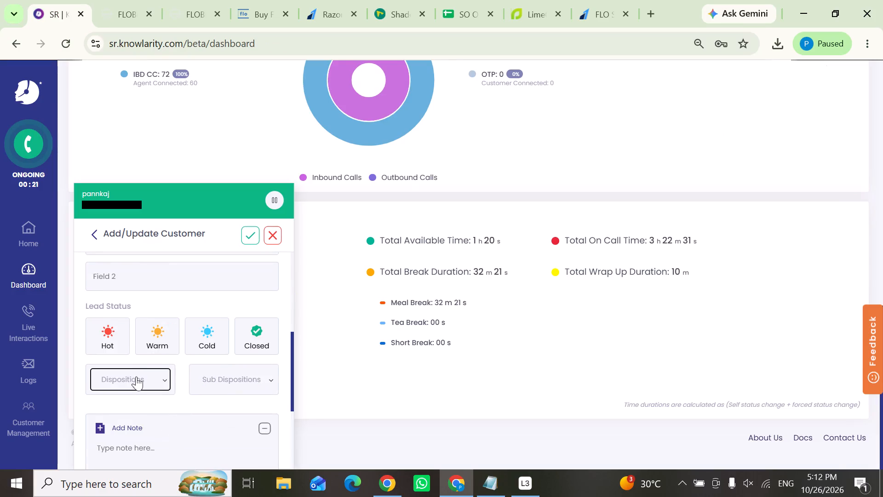
{"action": "left_click_drag", "start_coordinate": [167, 423], "coordinate": [166, 495]}
{"action": "scroll", "coordinate": [207, 378], "scroll_direction": "down", "scroll_amount": 1}
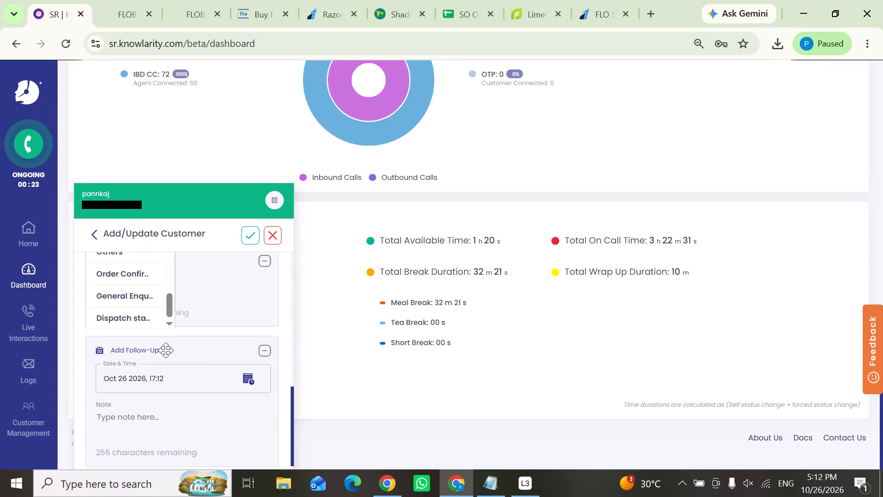
{"action": "left_click", "coordinate": [118, 312]}
{"action": "left_click", "coordinate": [140, 293]}
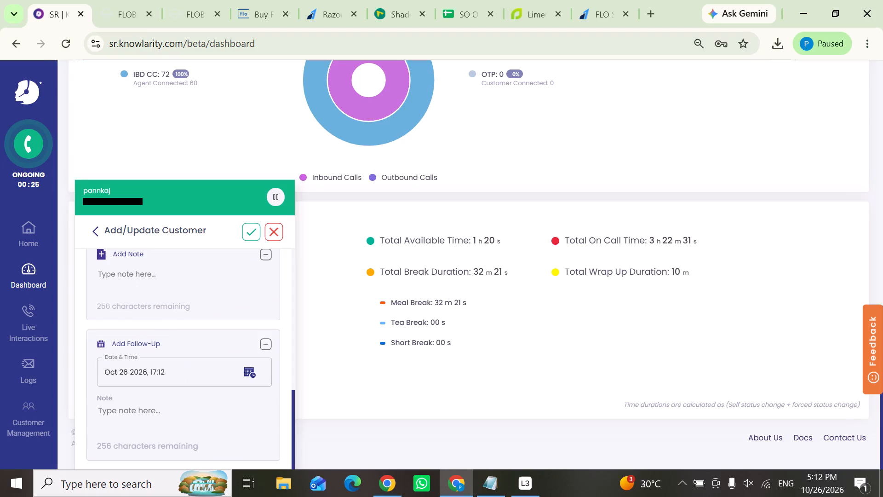
{"action": "key", "text": "ctrl+v"}
{"action": "left_click", "coordinate": [247, 230]}
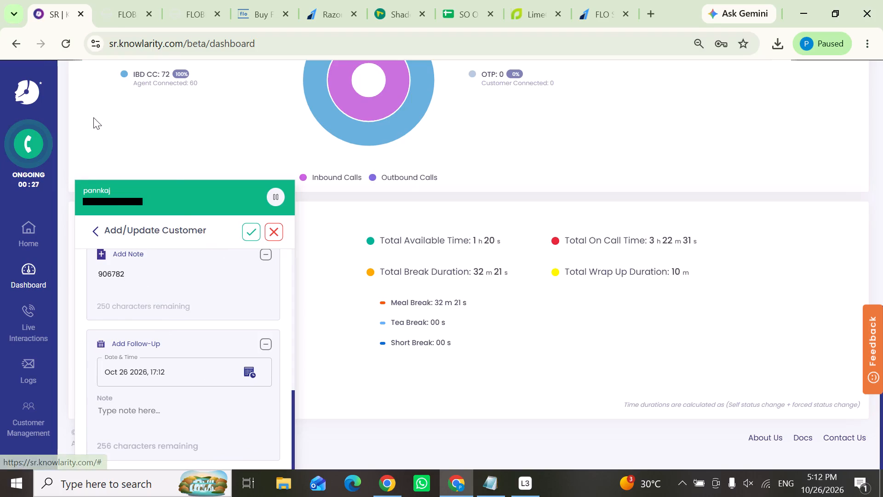
{"action": "left_click", "coordinate": [124, 0]}
{"action": "left_click", "coordinate": [354, 254]}
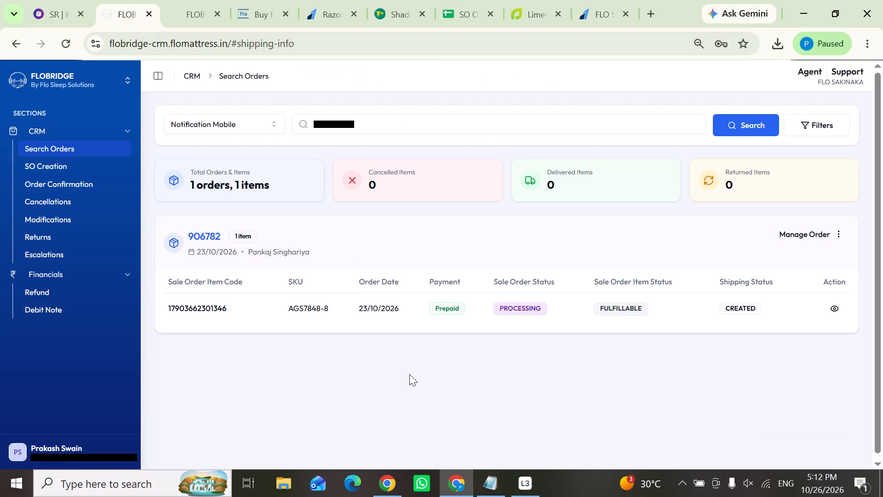
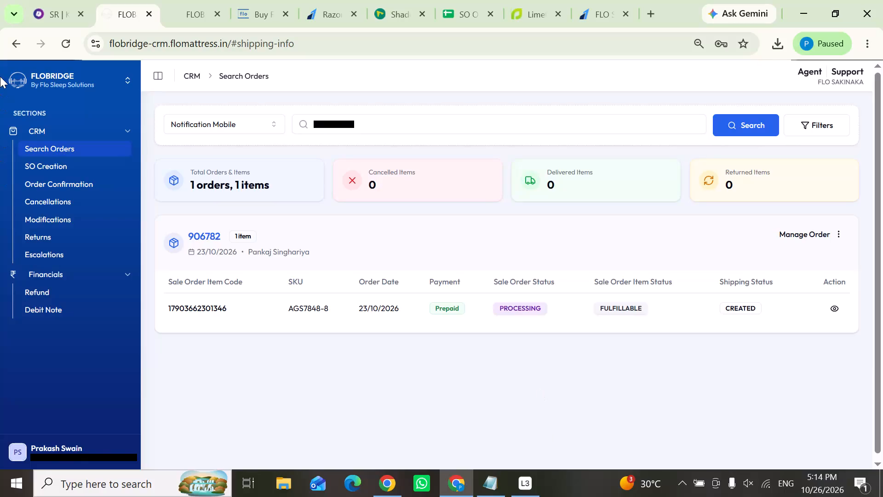
Copy the new ongoing caller's number from Knowlarity and search Flobridge orders by Notification Mobile, with the country-code prefix removed.
{"action": "left_click", "coordinate": [45, 0]}
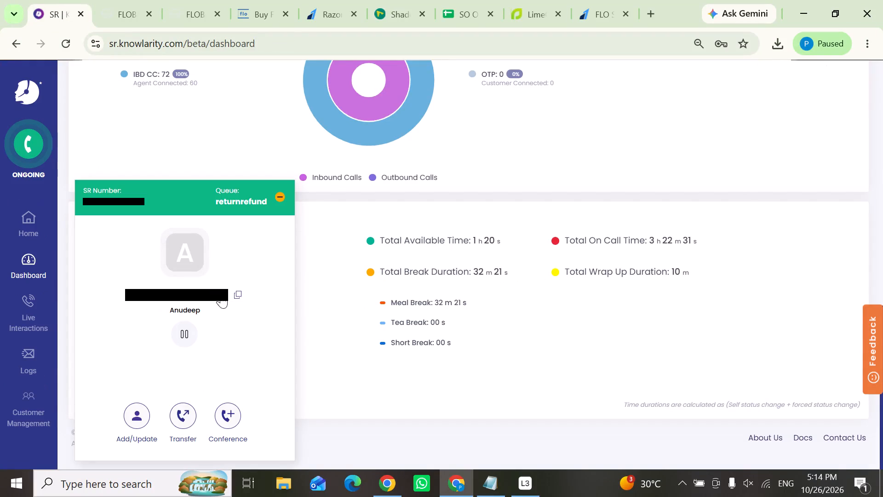
{"action": "left_click", "coordinate": [238, 305]}
{"action": "left_click", "coordinate": [116, 6]}
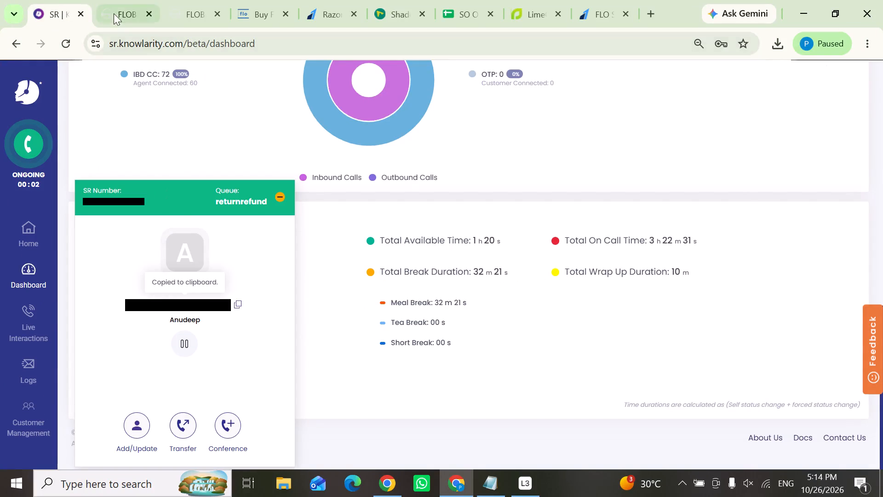
{"action": "left_click_drag", "start_coordinate": [364, 121], "coordinate": [231, 122]}
{"action": "key", "text": "ctrl+v"}
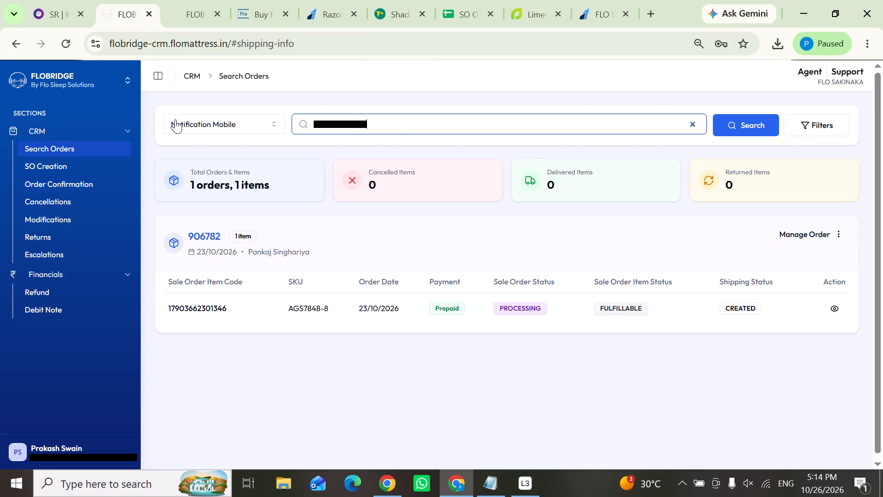
{"action": "left_click_drag", "start_coordinate": [326, 124], "coordinate": [298, 125]}
{"action": "key", "text": "BackSpace"}
{"action": "left_click", "coordinate": [738, 131]}
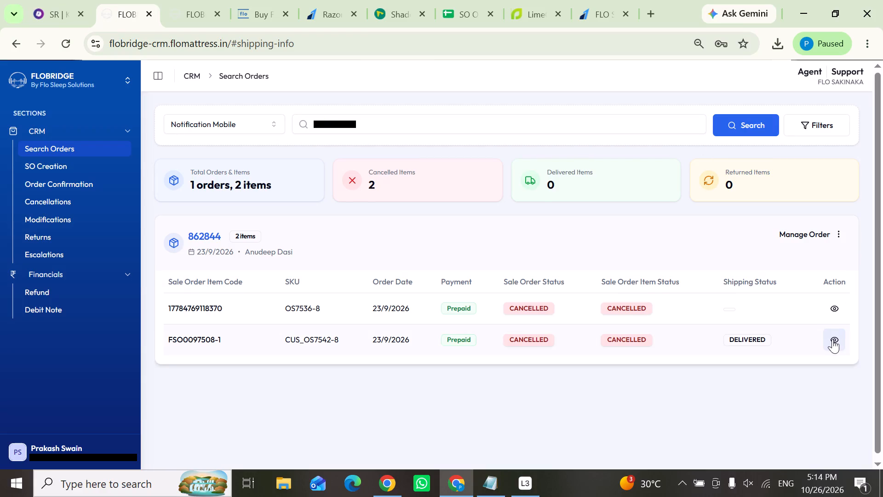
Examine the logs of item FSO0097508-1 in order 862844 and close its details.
{"action": "left_click", "coordinate": [832, 339]}
{"action": "left_click", "coordinate": [333, 250]}
{"action": "scroll", "coordinate": [374, 417], "scroll_direction": "down", "scroll_amount": 4}
{"action": "left_click", "coordinate": [158, 412]}
{"action": "left_click_drag", "start_coordinate": [226, 231], "coordinate": [153, 245]}
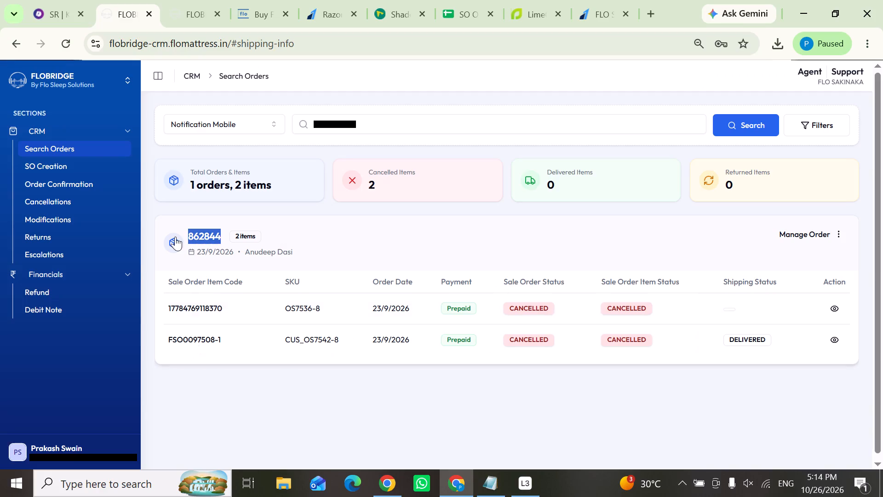
{"action": "key", "text": "ctrl+c"}
{"action": "left_click", "coordinate": [39, 0]}
{"action": "left_click", "coordinate": [143, 426]}
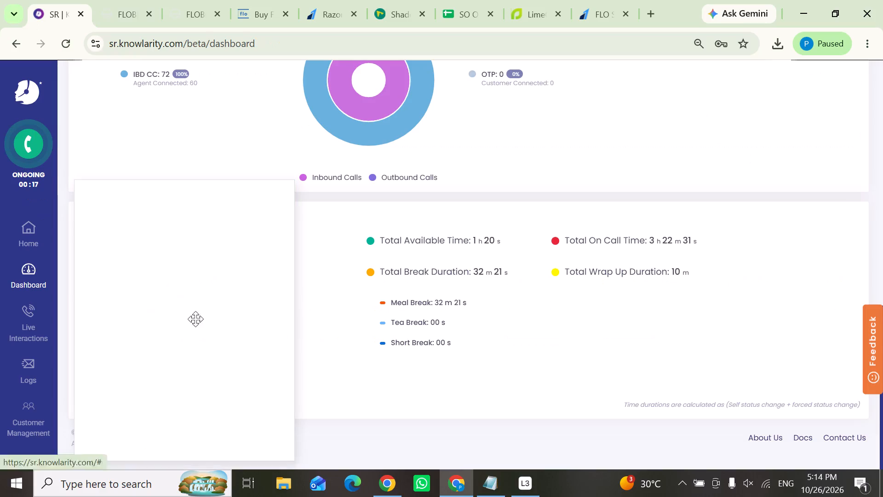
{"action": "scroll", "coordinate": [192, 322], "scroll_direction": "down", "scroll_amount": 1}
{"action": "left_click", "coordinate": [166, 379]}
{"action": "left_click", "coordinate": [149, 426]}
{"action": "left_click", "coordinate": [155, 446]}
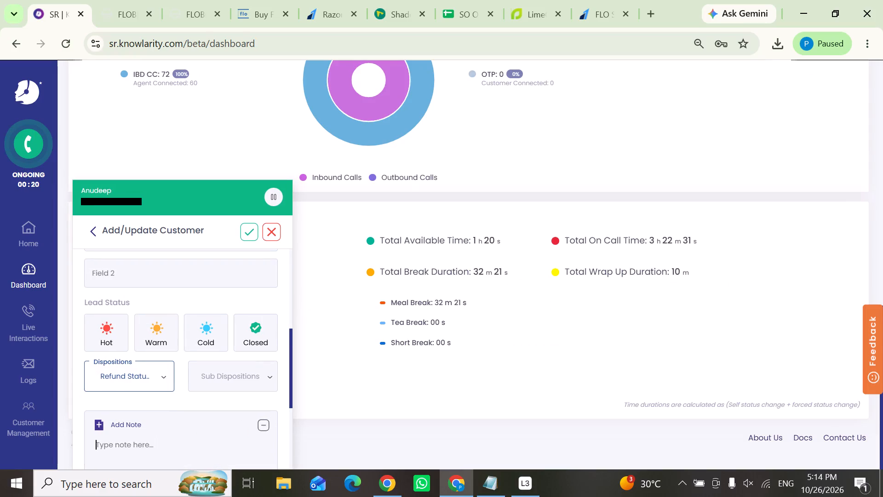
{"action": "key", "text": "ctrl+v"}
{"action": "left_click", "coordinate": [249, 226]}
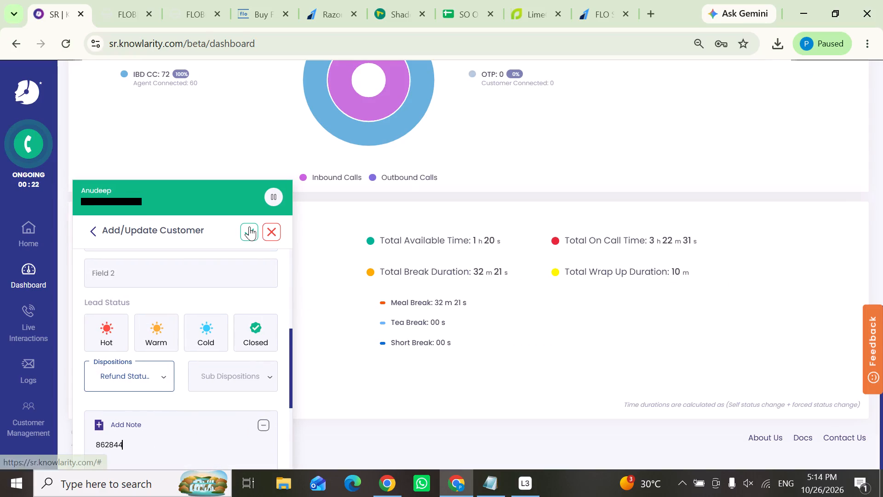
{"action": "left_click", "coordinate": [105, 0]}
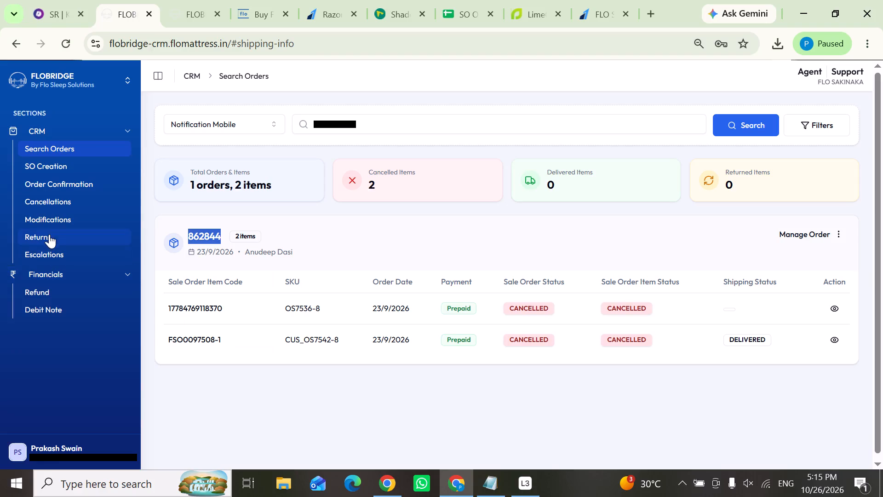
{"action": "left_click", "coordinate": [53, 289]}
{"action": "left_click", "coordinate": [330, 248]}
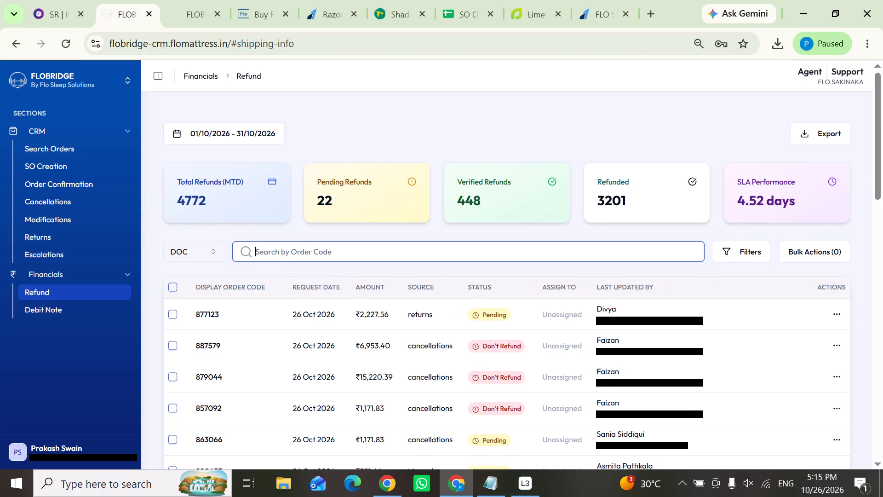
{"action": "key", "text": "ctrl+v"}
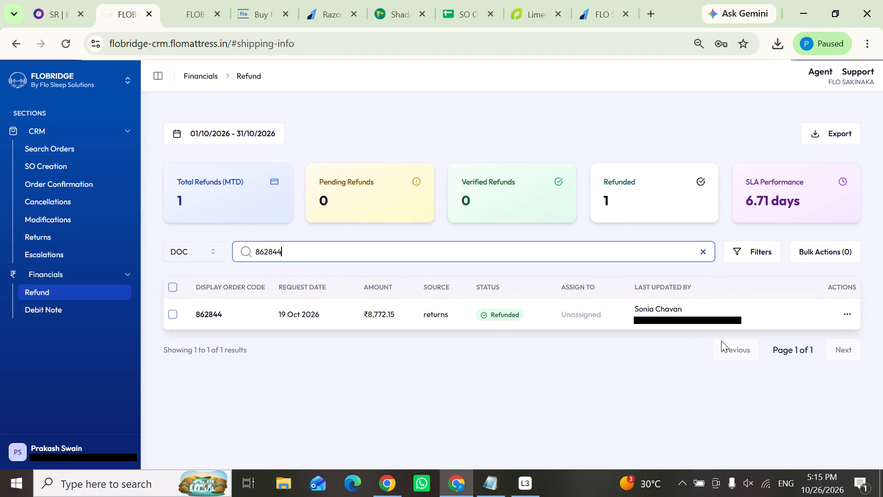
{"action": "left_click", "coordinate": [849, 311]}
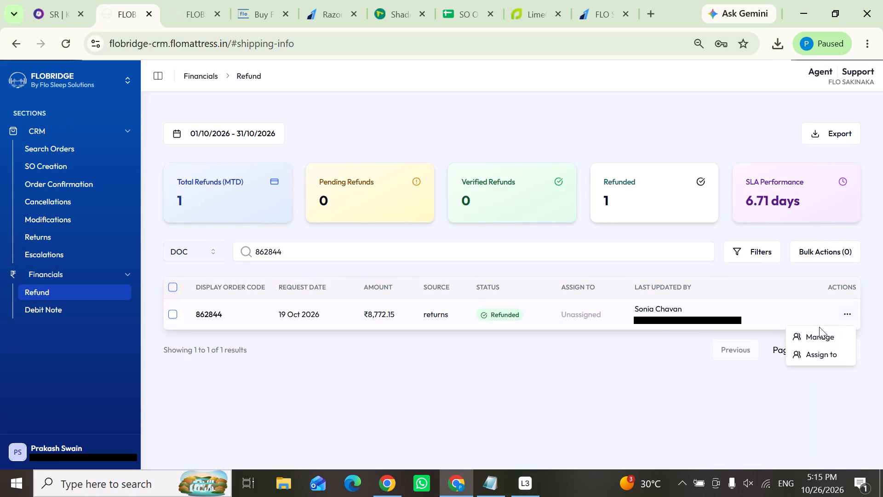
{"action": "left_click", "coordinate": [791, 338]}
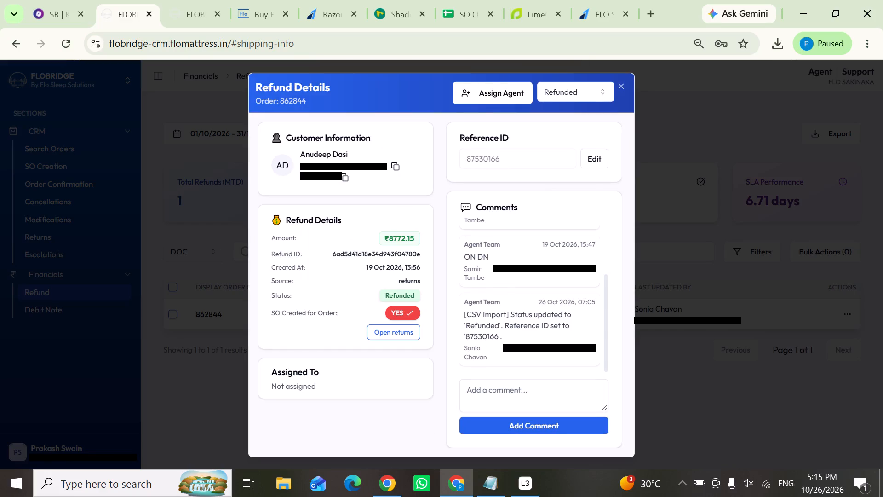
{"action": "scroll", "coordinate": [566, 297], "scroll_direction": "up", "scroll_amount": 1}
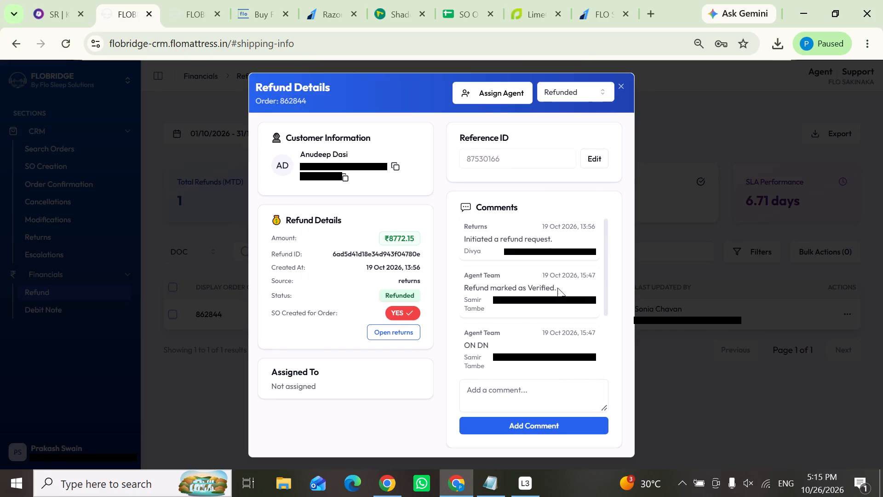
{"action": "scroll", "coordinate": [570, 293], "scroll_direction": "down", "scroll_amount": 2}
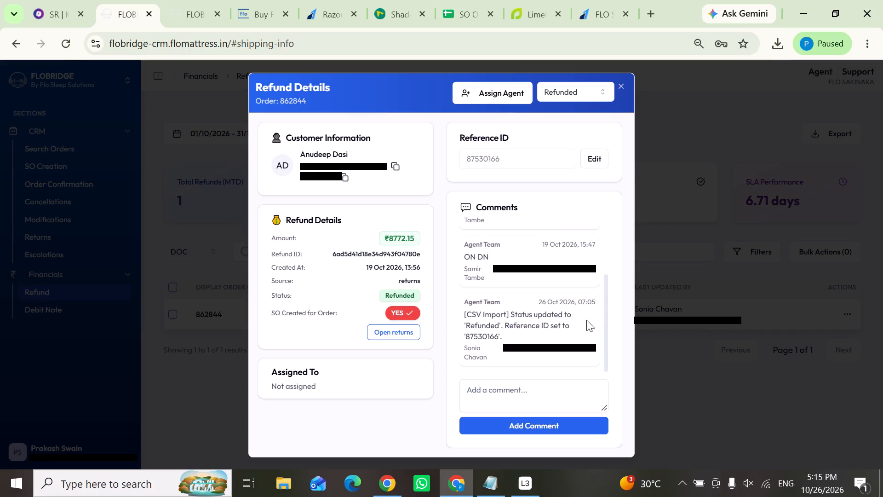
{"action": "left_click_drag", "start_coordinate": [605, 312], "coordinate": [604, 310]}
{"action": "left_click_drag", "start_coordinate": [604, 310], "coordinate": [600, 237]}
{"action": "left_click", "coordinate": [757, 399]}
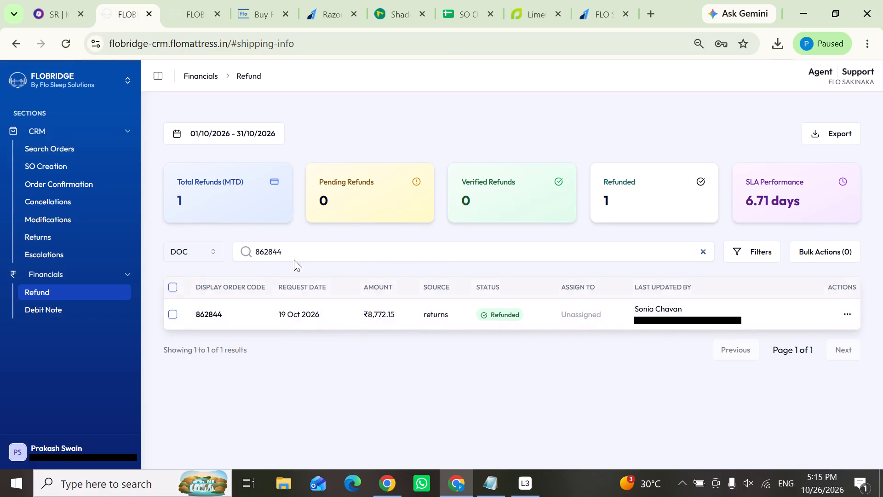
{"action": "left_click_drag", "start_coordinate": [288, 257], "coordinate": [245, 260]}
{"action": "key", "text": "ctrl+c"}
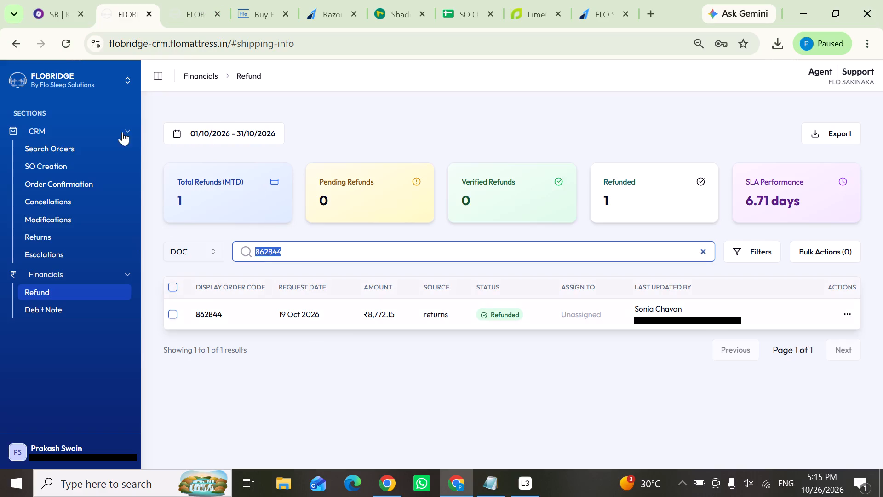
{"action": "left_click", "coordinate": [173, 0]}
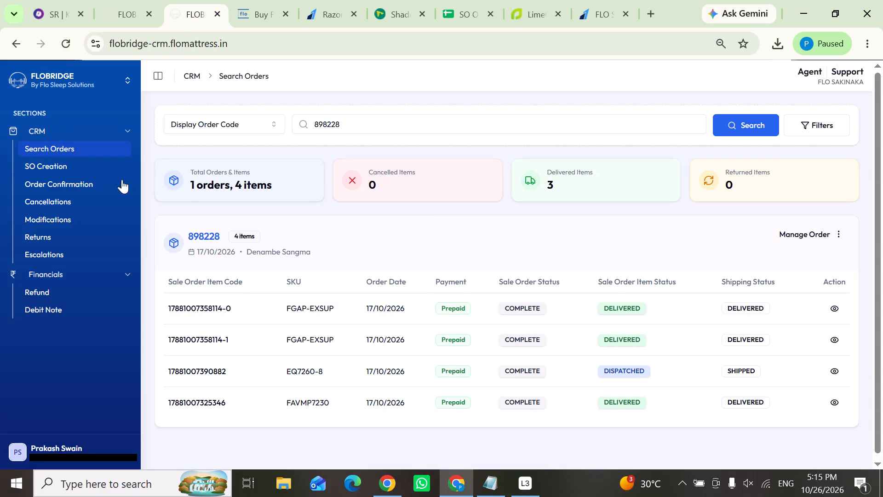
{"action": "left_click_drag", "start_coordinate": [356, 124], "coordinate": [268, 120]}
{"action": "key", "text": "ctrl+v"}
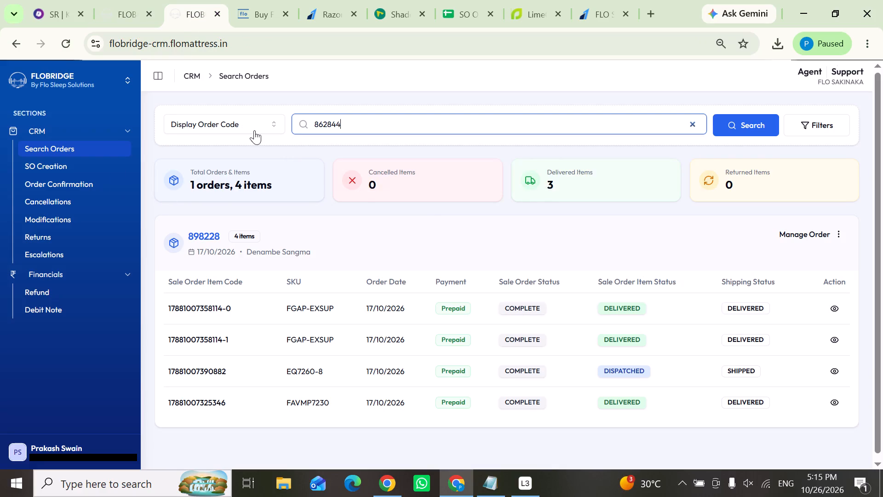
{"action": "left_click", "coordinate": [731, 123]}
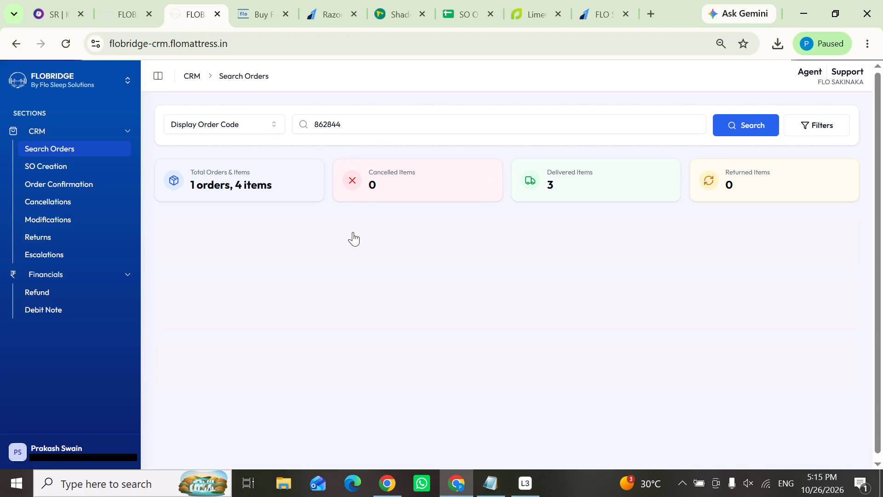
Examine the financial info of item FSO0097508-1 and close its details.
{"action": "left_click", "coordinate": [832, 344]}
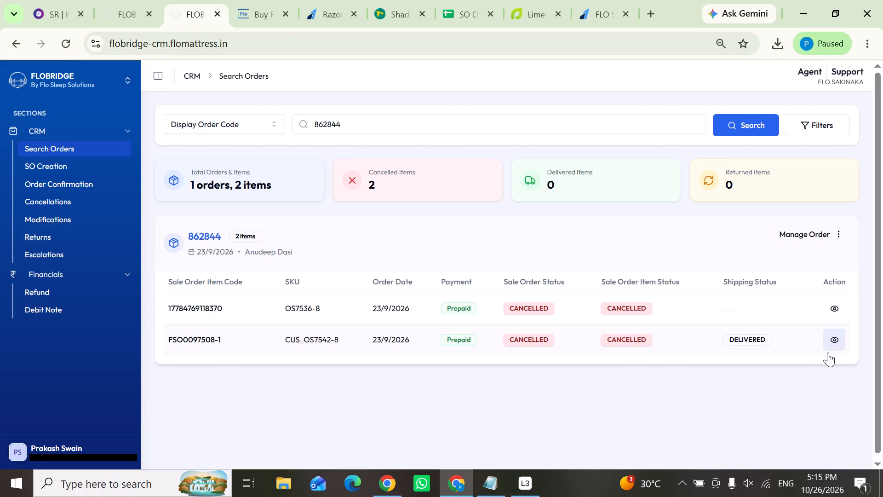
{"action": "left_click", "coordinate": [204, 407]}
{"action": "scroll", "coordinate": [523, 360], "scroll_direction": "down", "scroll_amount": 1}
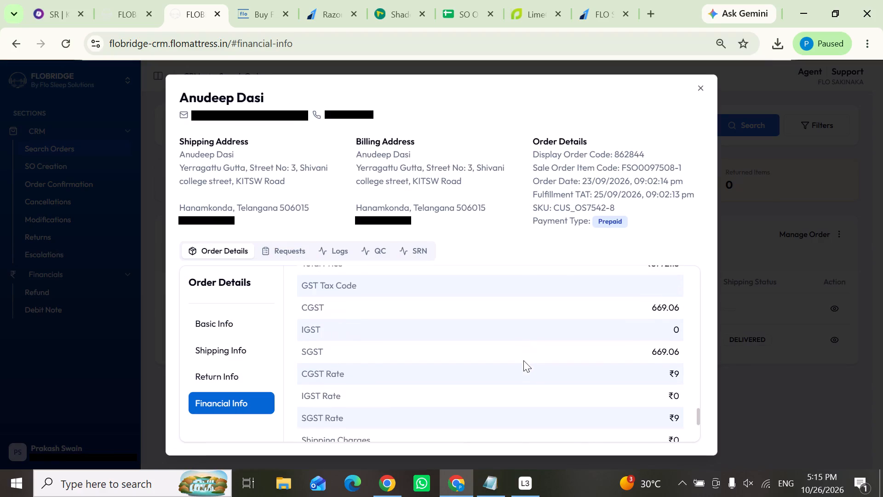
{"action": "scroll", "coordinate": [520, 360], "scroll_direction": "down", "scroll_amount": 1}
{"action": "left_click", "coordinate": [748, 370]}
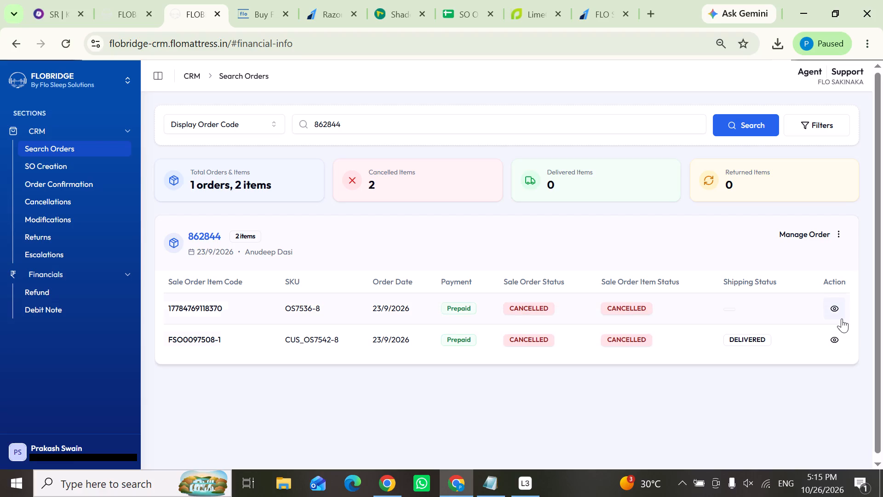
{"action": "left_click", "coordinate": [842, 318]}
{"action": "left_click", "coordinate": [329, 251]}
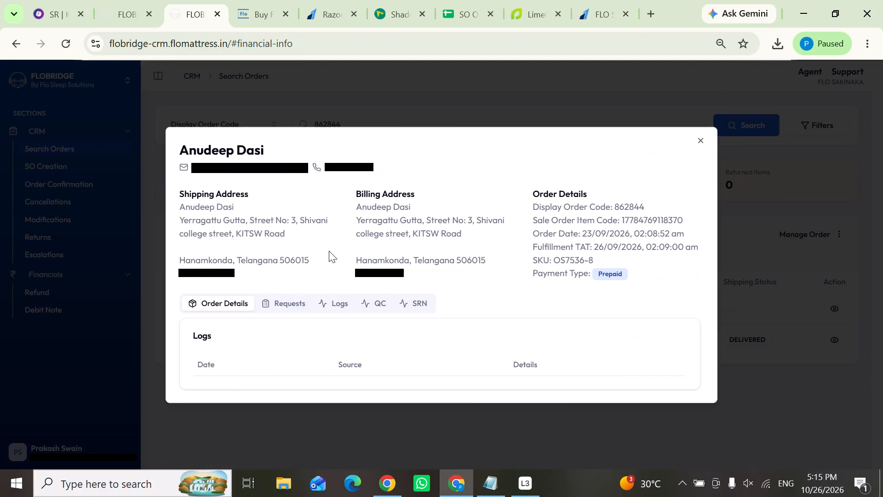
{"action": "scroll", "coordinate": [448, 376], "scroll_direction": "down", "scroll_amount": 4}
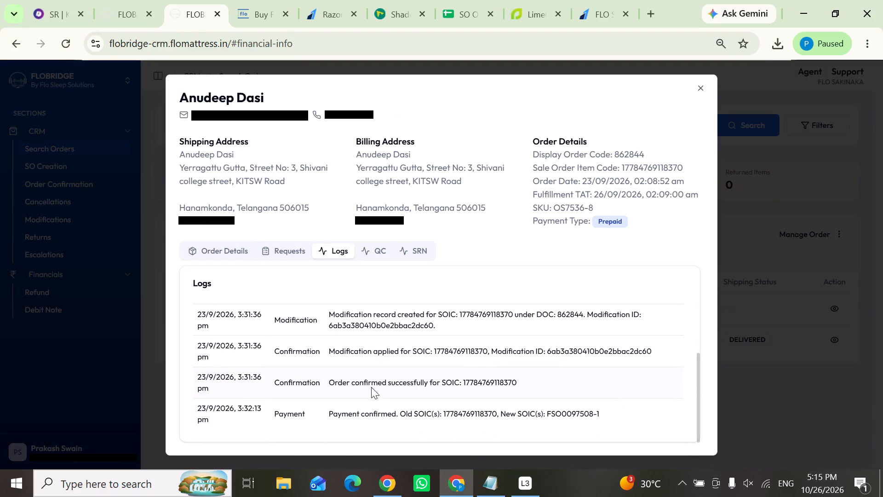
{"action": "scroll", "coordinate": [369, 386], "scroll_direction": "up", "scroll_amount": 1}
{"action": "scroll", "coordinate": [369, 386], "scroll_direction": "down", "scroll_amount": 1}
{"action": "left_click", "coordinate": [847, 387]}
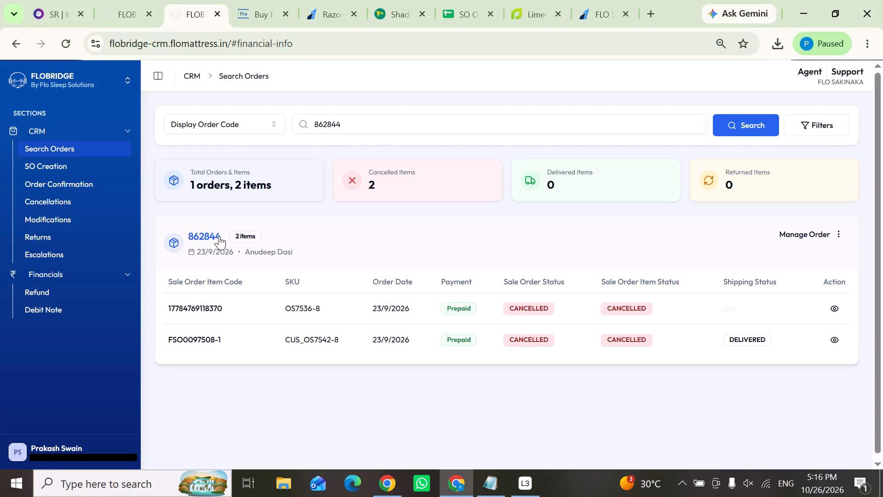
{"action": "left_click_drag", "start_coordinate": [219, 235], "coordinate": [174, 250]}
{"action": "key", "text": "ctrl+c"}
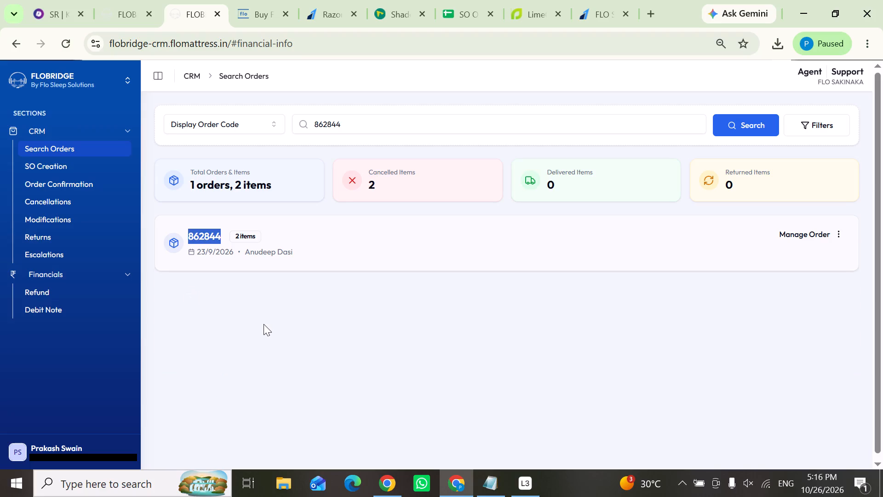
{"action": "left_click", "coordinate": [39, 254]}
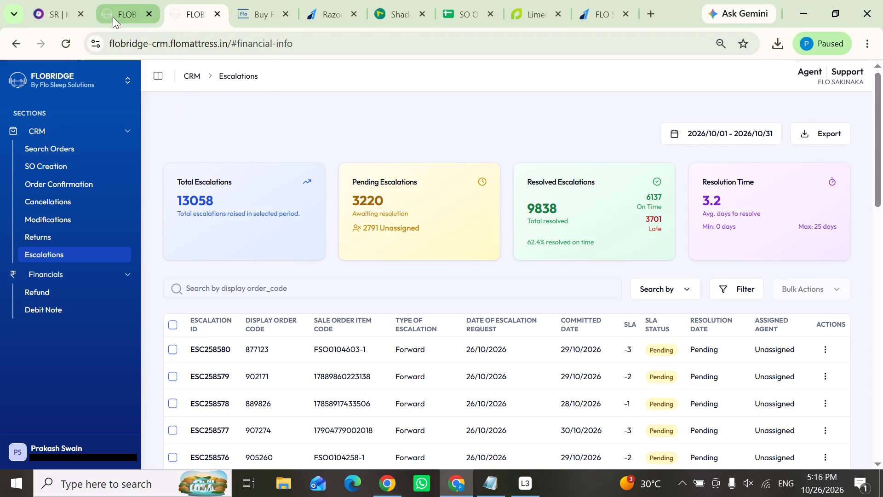
{"action": "left_click", "coordinate": [57, 17]}
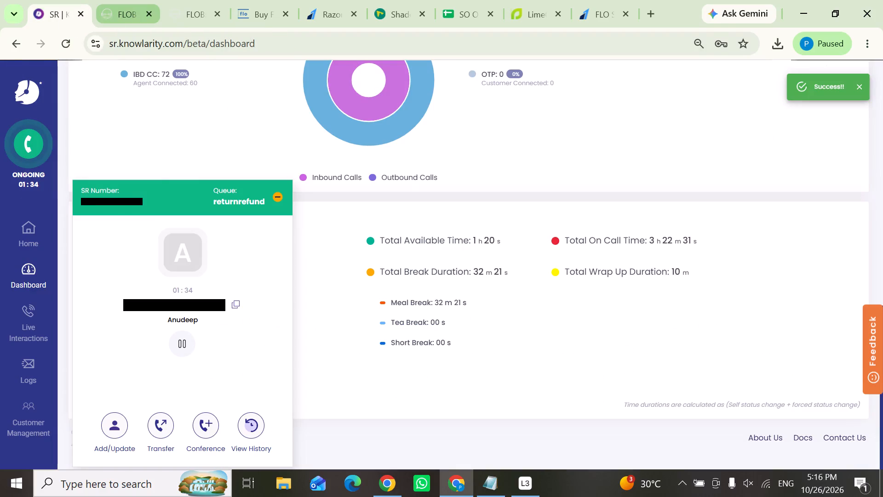
{"action": "left_click_drag", "start_coordinate": [164, 207], "coordinate": [162, 174]}
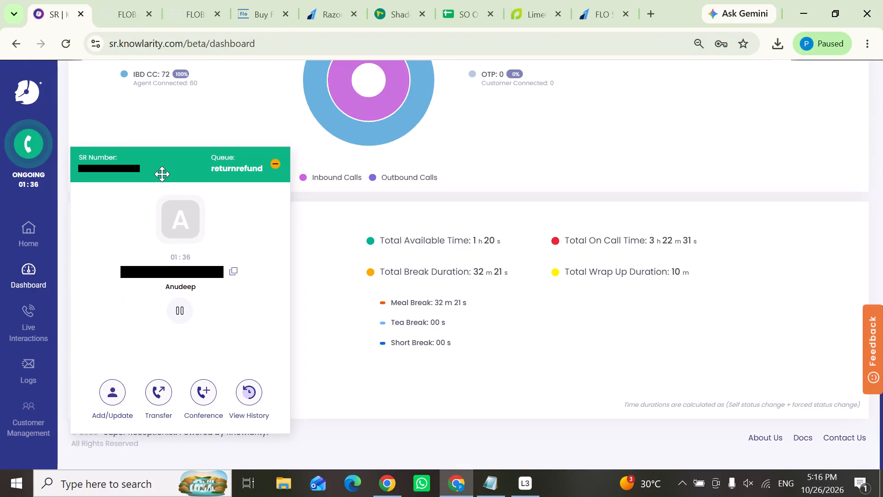
{"action": "left_click_drag", "start_coordinate": [162, 174], "coordinate": [162, 173]}
{"action": "left_click", "coordinate": [133, 17]}
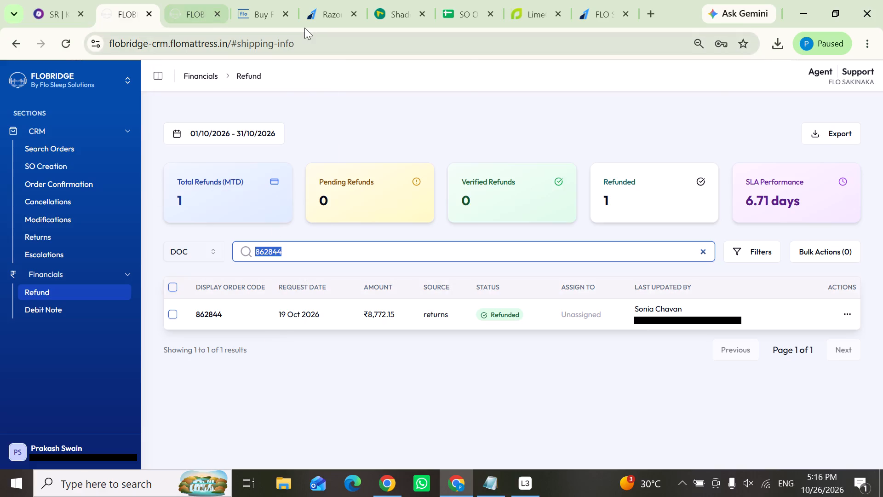
{"action": "left_click", "coordinate": [189, 11]}
{"action": "left_click", "coordinate": [126, 22]}
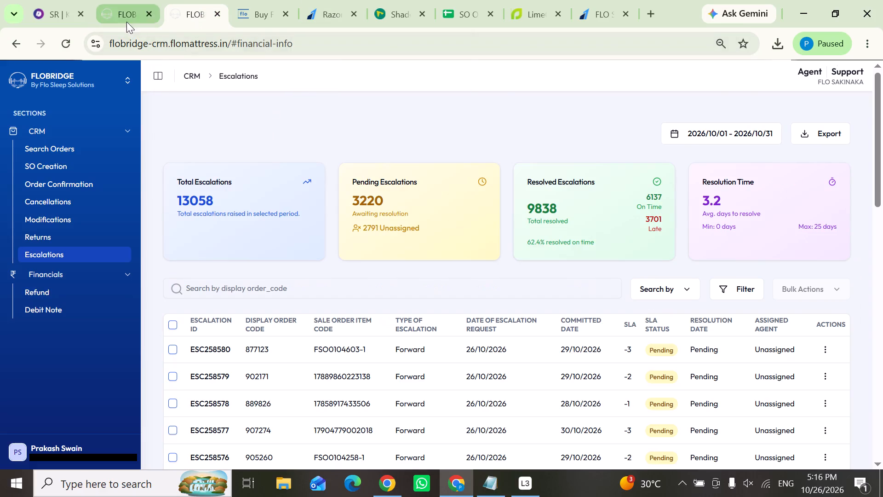
{"action": "left_click", "coordinate": [843, 310]}
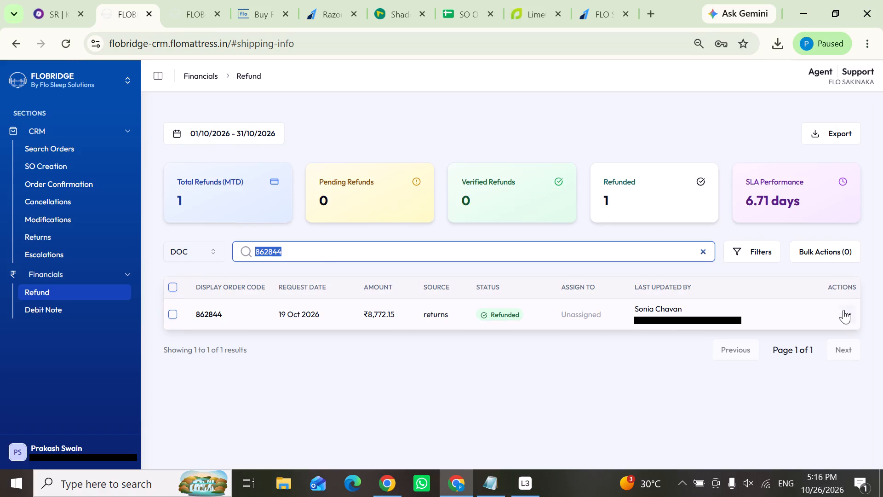
{"action": "left_click", "coordinate": [833, 338]}
{"action": "scroll", "coordinate": [575, 306], "scroll_direction": "down", "scroll_amount": 2}
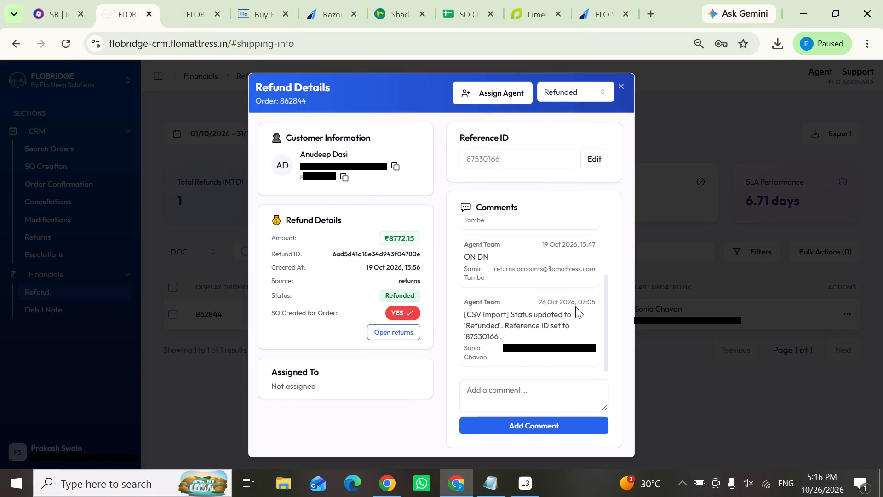
{"action": "scroll", "coordinate": [575, 306], "scroll_direction": "down", "scroll_amount": 1}
{"action": "scroll", "coordinate": [576, 307], "scroll_direction": "up", "scroll_amount": 4}
{"action": "scroll", "coordinate": [564, 300], "scroll_direction": "down", "scroll_amount": 5}
{"action": "left_click_drag", "start_coordinate": [605, 321], "coordinate": [596, 226]}
{"action": "left_click", "coordinate": [659, 366]}
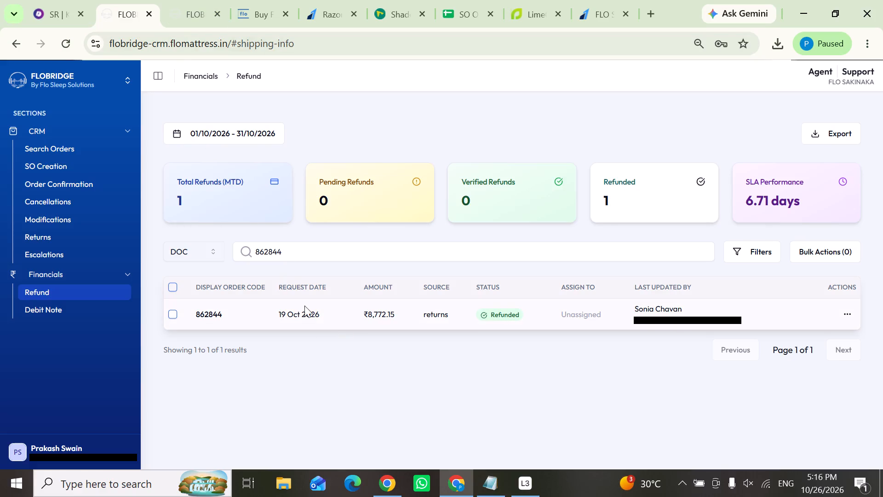
{"action": "left_click_drag", "start_coordinate": [324, 317], "coordinate": [273, 320]}
{"action": "left_click", "coordinate": [301, 415]}
{"action": "left_click_drag", "start_coordinate": [319, 311], "coordinate": [292, 311]}
{"action": "left_click_drag", "start_coordinate": [292, 311], "coordinate": [276, 311]}
{"action": "left_click", "coordinate": [291, 350]}
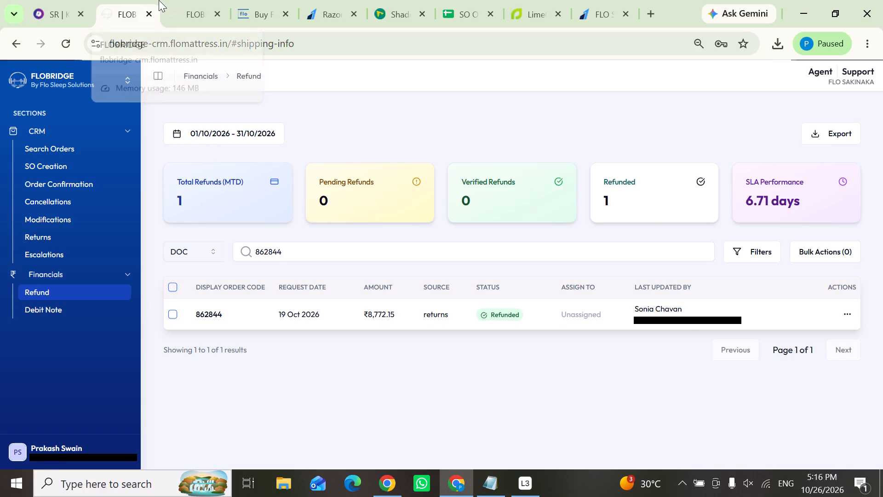
{"action": "left_click", "coordinate": [191, 0]}
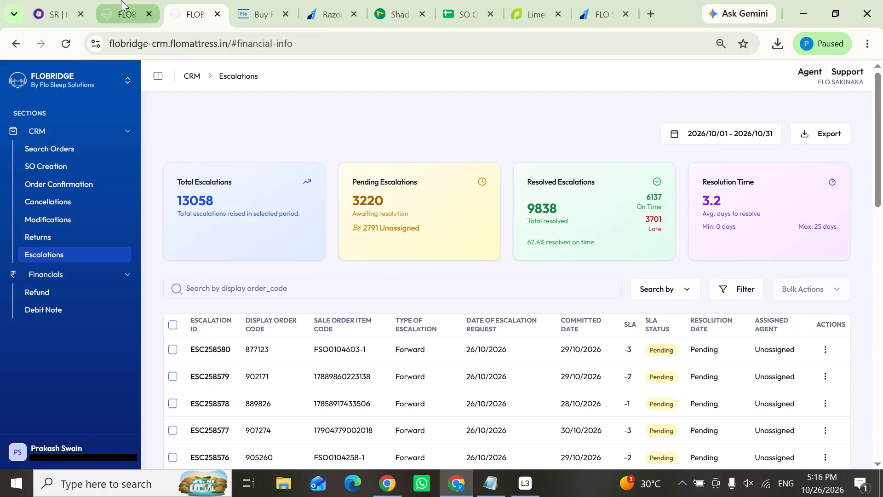
{"action": "left_click", "coordinate": [123, 0]}
{"action": "left_click_drag", "start_coordinate": [306, 251], "coordinate": [233, 257]}
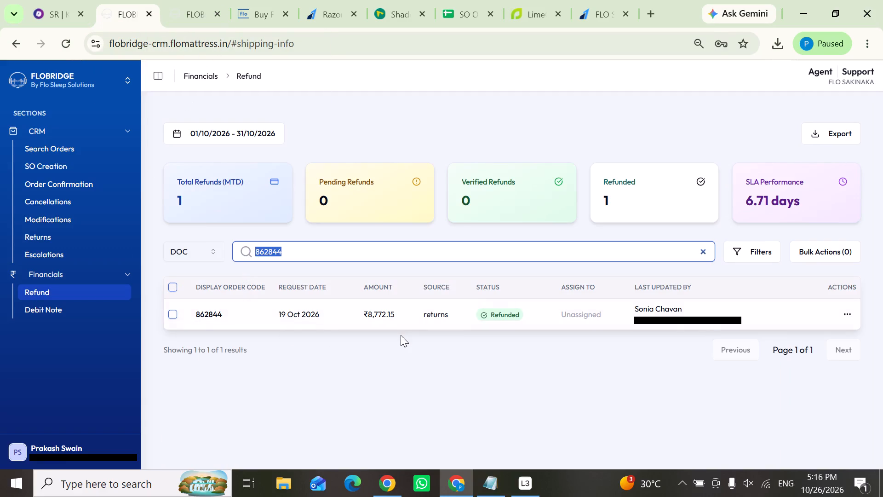
{"action": "left_click", "coordinate": [60, 2]}
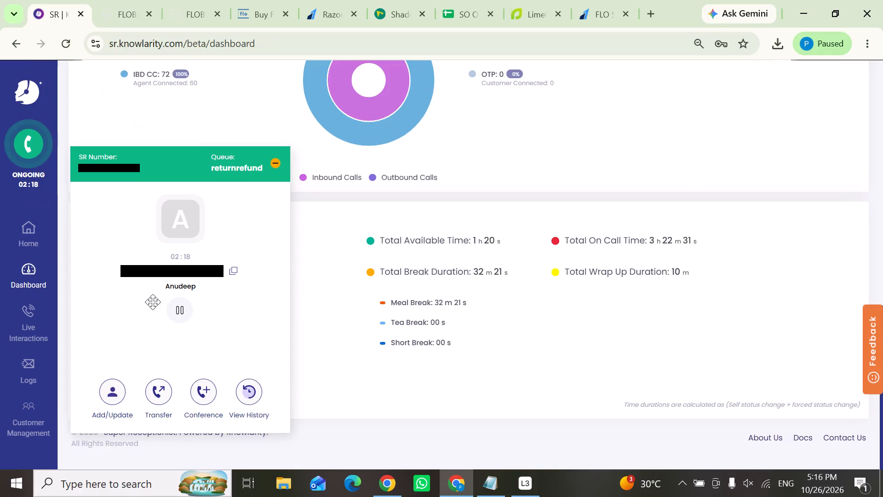
{"action": "left_click", "coordinate": [114, 387]}
{"action": "scroll", "coordinate": [149, 291], "scroll_direction": "down", "scroll_amount": 1}
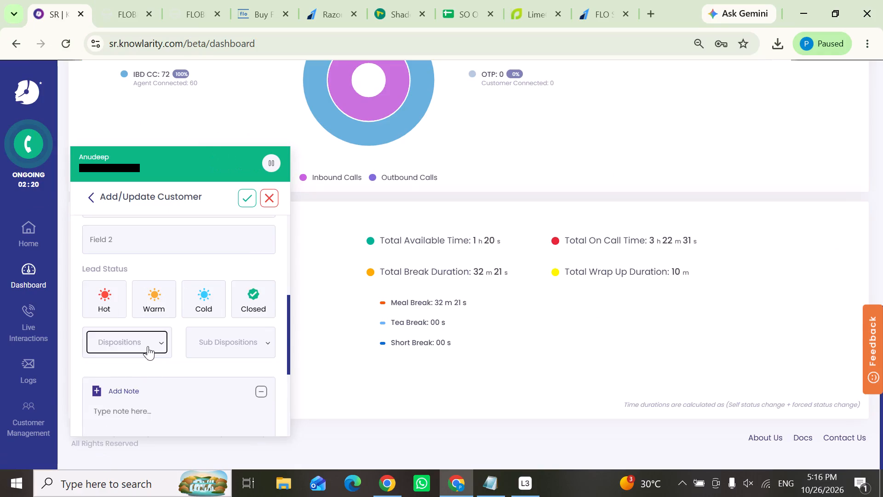
{"action": "left_click", "coordinate": [148, 346]}
{"action": "left_click", "coordinate": [131, 394]}
{"action": "left_click", "coordinate": [135, 416]}
{"action": "key", "text": "ctrl+v"}
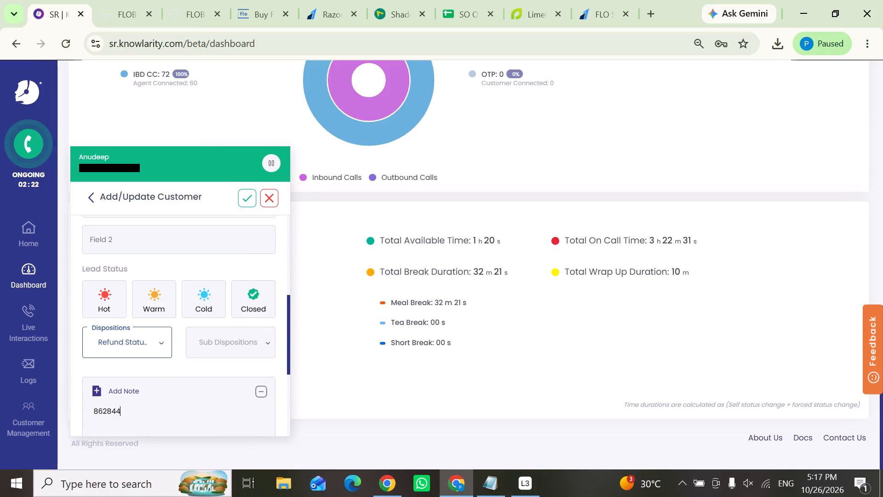
{"action": "left_click", "coordinate": [240, 197]}
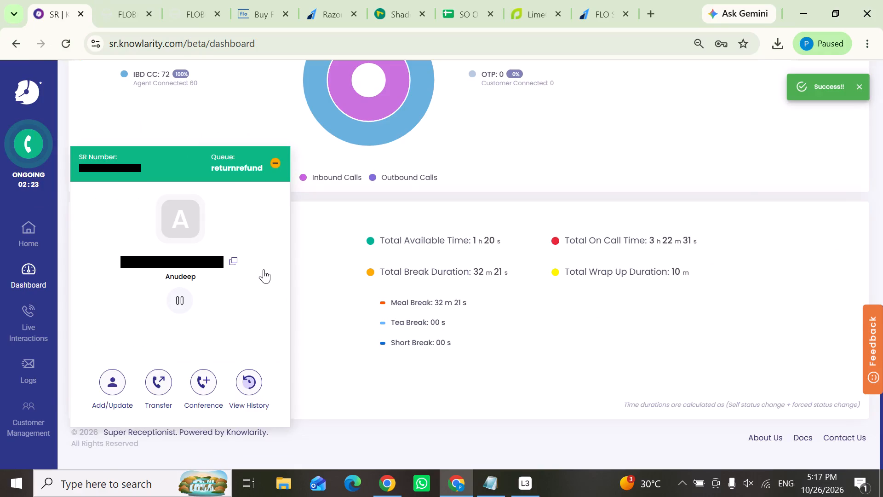
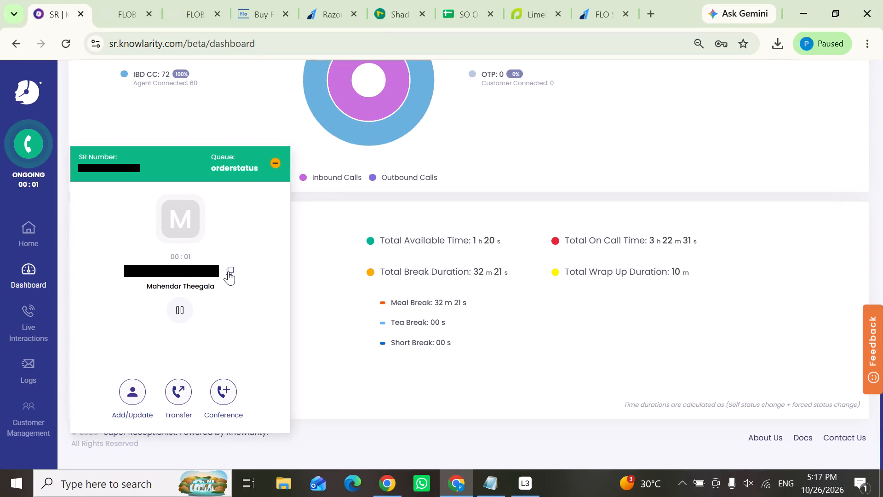
Copy the new caller's phone number from Knowlarity and search Flobridge orders by Notification Mobile, without the number's country prefix.
{"action": "left_click", "coordinate": [228, 271]}
{"action": "left_click", "coordinate": [104, 8]}
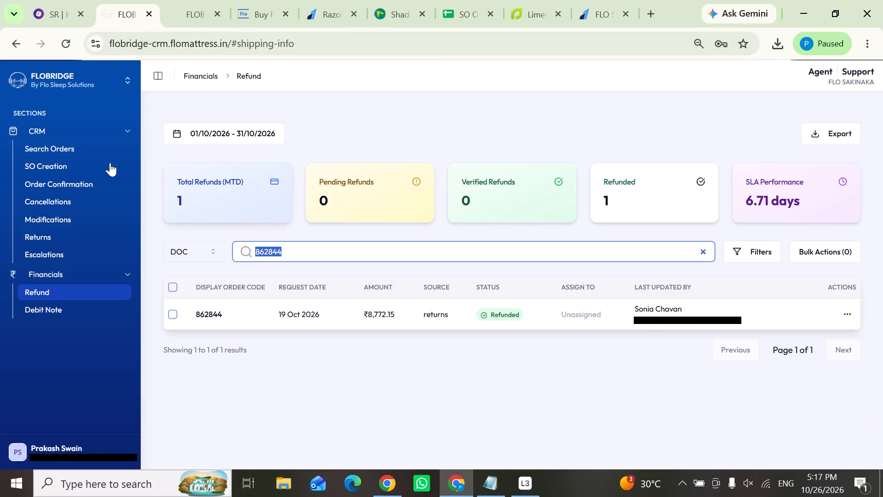
{"action": "left_click", "coordinate": [179, 11]}
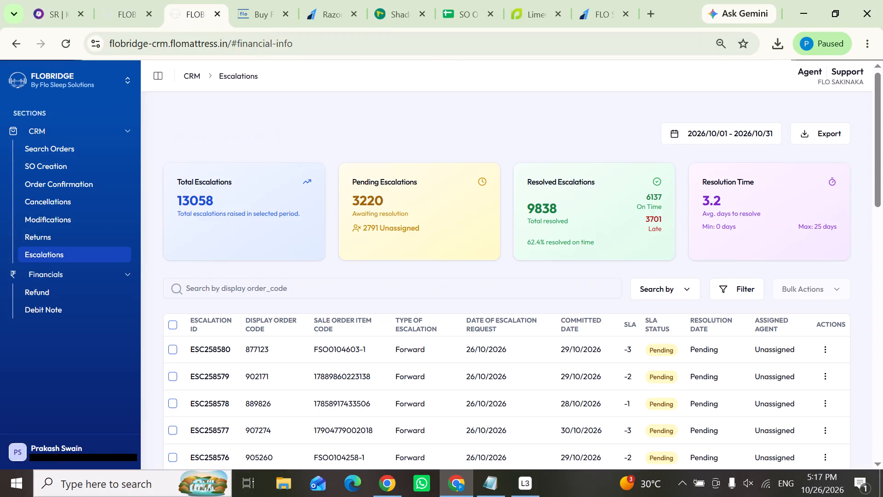
{"action": "left_click", "coordinate": [73, 147]}
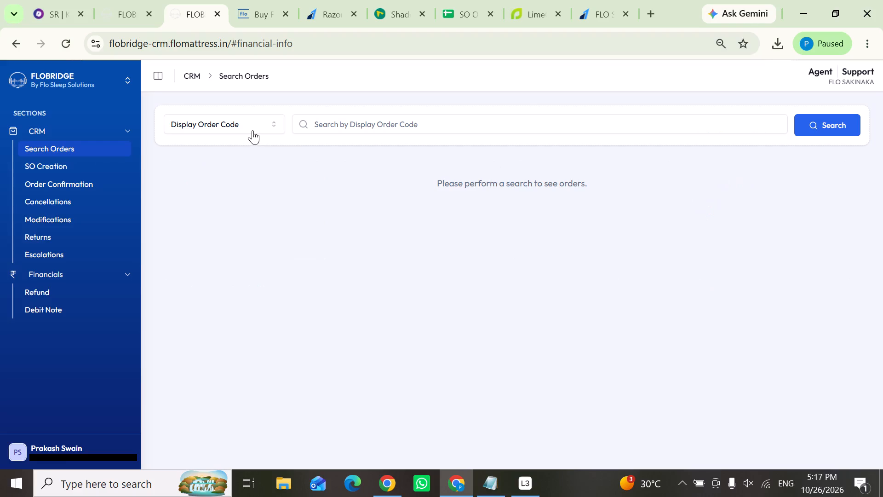
{"action": "left_click", "coordinate": [252, 130]}
{"action": "left_click", "coordinate": [256, 166]}
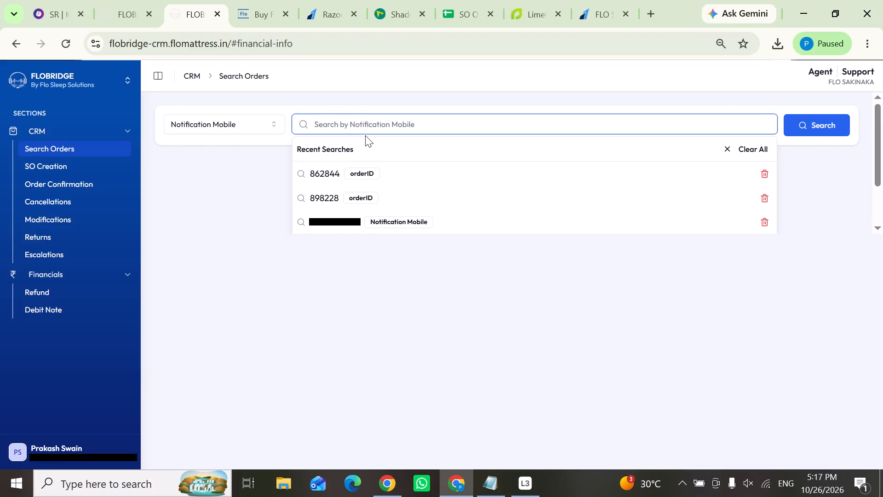
{"action": "key", "text": "ctrl+v"}
{"action": "left_click_drag", "start_coordinate": [326, 124], "coordinate": [297, 127]}
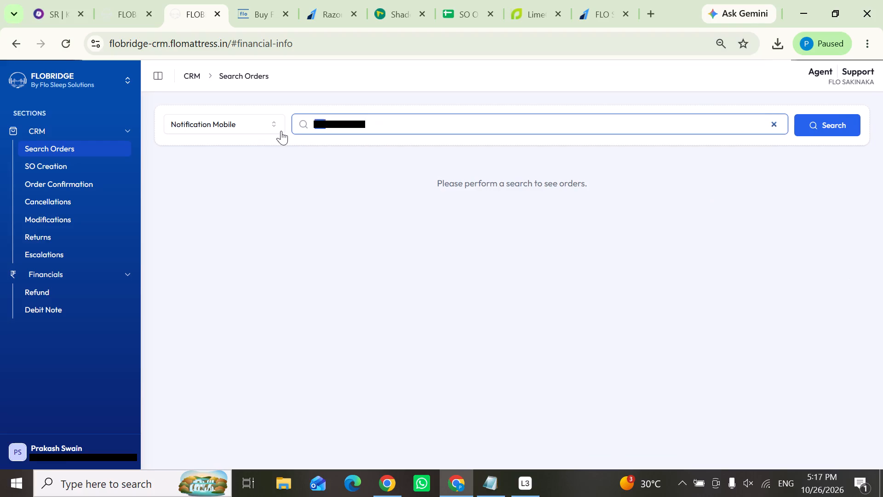
{"action": "key", "text": "BackSpace"}
{"action": "left_click", "coordinate": [819, 116]}
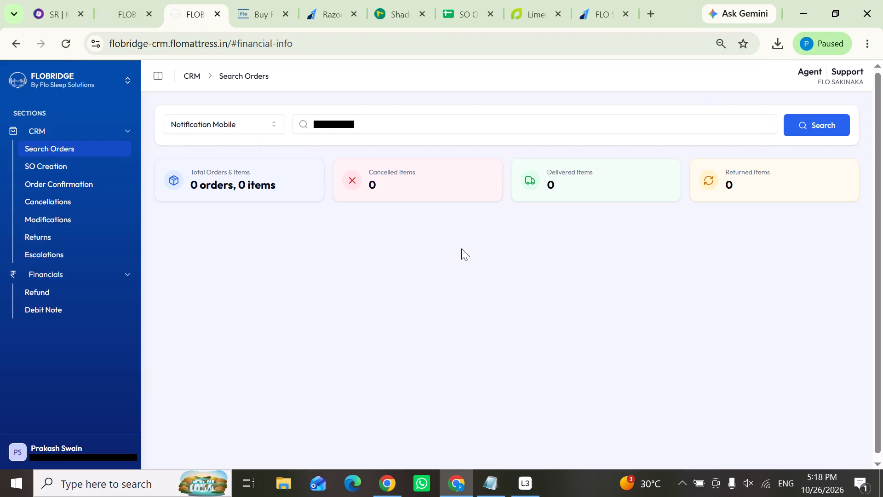
{"action": "left_click", "coordinate": [829, 237]}
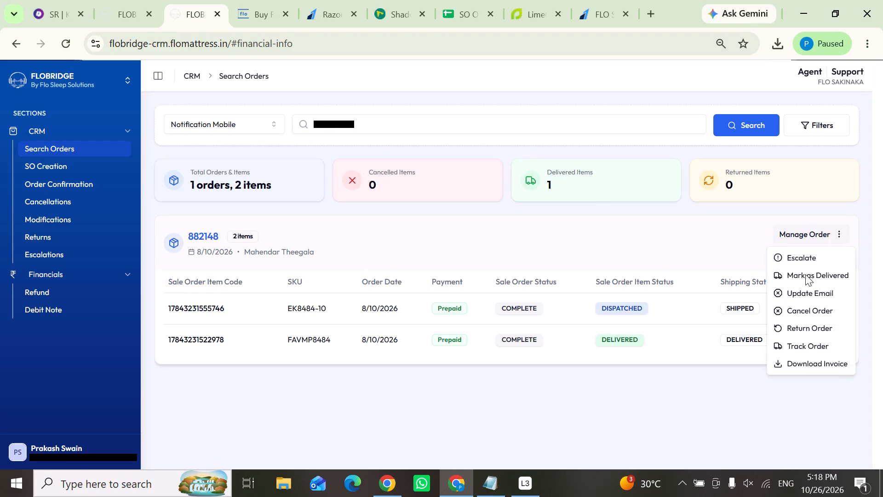
{"action": "left_click", "coordinate": [783, 347]}
{"action": "left_click", "coordinate": [533, 269]}
{"action": "left_click", "coordinate": [475, 287]}
{"action": "left_click", "coordinate": [443, 297]}
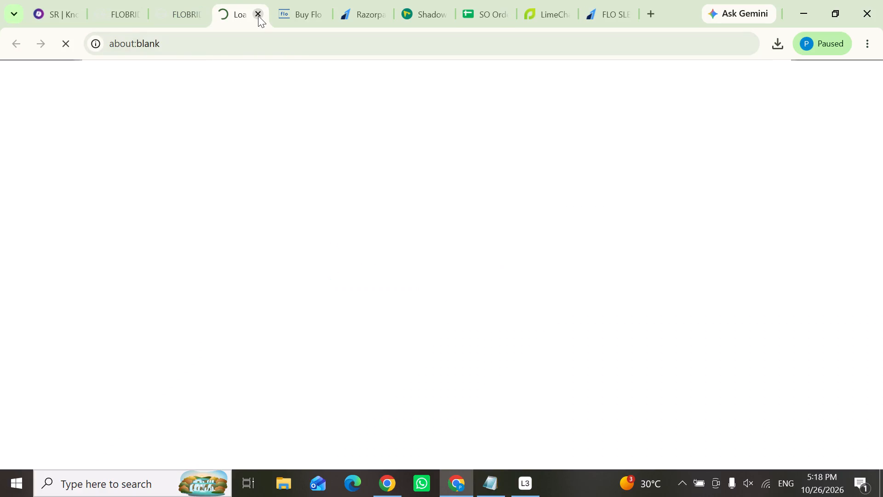
{"action": "scroll", "coordinate": [500, 296], "scroll_direction": "down", "scroll_amount": 2}
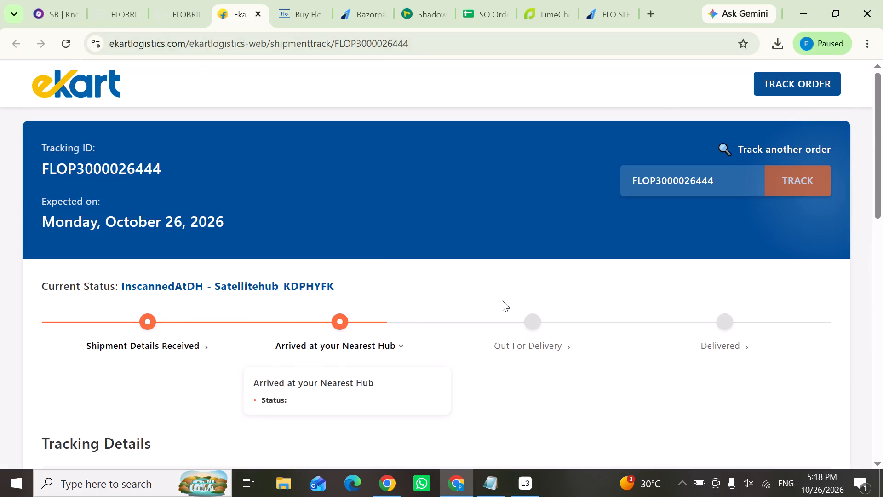
{"action": "scroll", "coordinate": [502, 300], "scroll_direction": "down", "scroll_amount": 1}
{"action": "scroll", "coordinate": [565, 323], "scroll_direction": "down", "scroll_amount": 3}
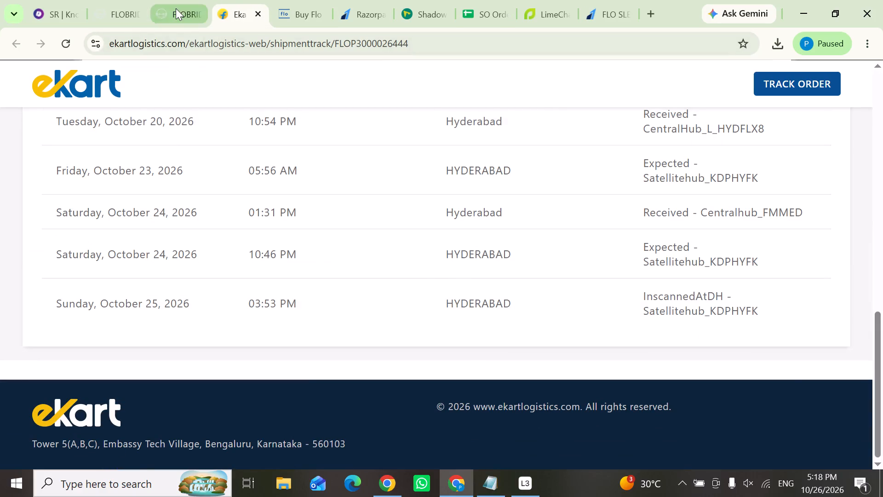
{"action": "left_click", "coordinate": [176, 8]}
{"action": "left_click", "coordinate": [261, 313]}
{"action": "left_click_drag", "start_coordinate": [225, 232], "coordinate": [174, 230]}
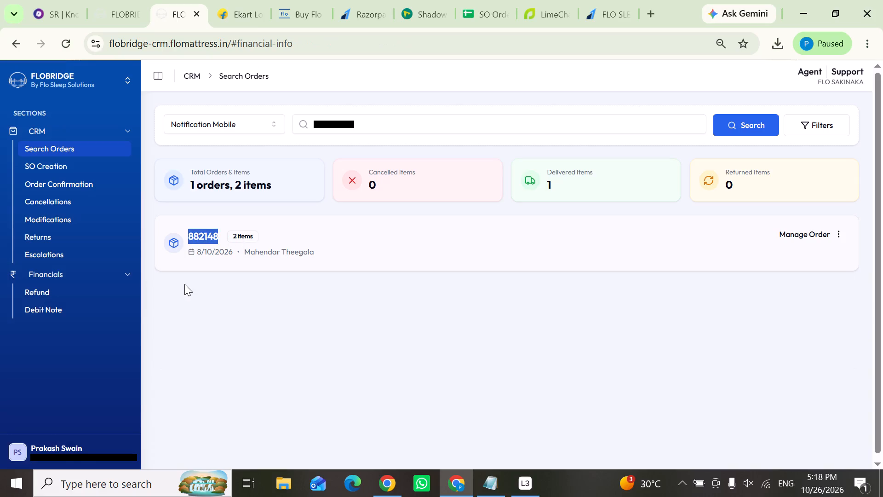
{"action": "key", "text": "ctrl+c"}
{"action": "left_click", "coordinate": [241, 0]}
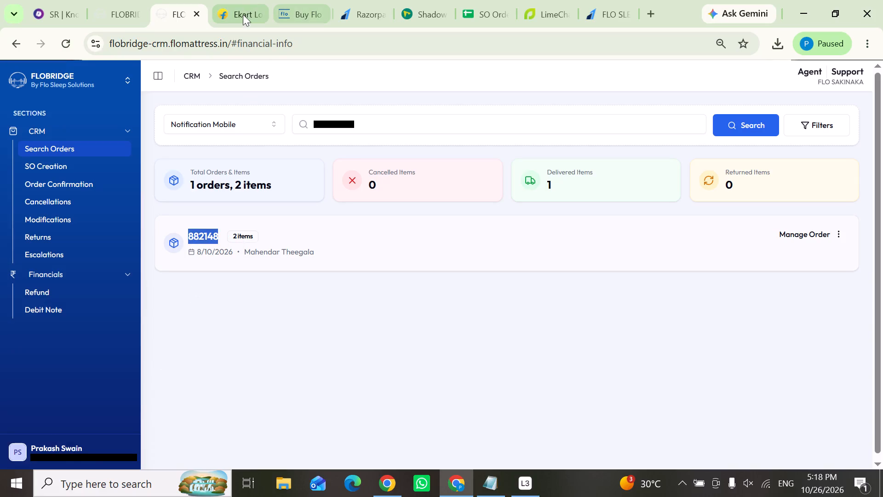
{"action": "scroll", "coordinate": [318, 313], "scroll_direction": "up", "scroll_amount": 2}
{"action": "scroll", "coordinate": [309, 301], "scroll_direction": "down", "scroll_amount": 2}
{"action": "left_click", "coordinate": [175, 0]}
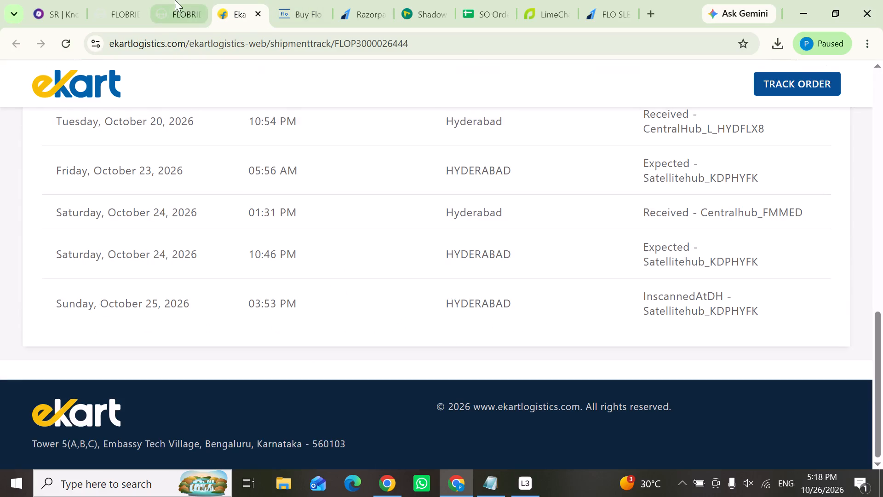
{"action": "left_click", "coordinate": [50, 7]}
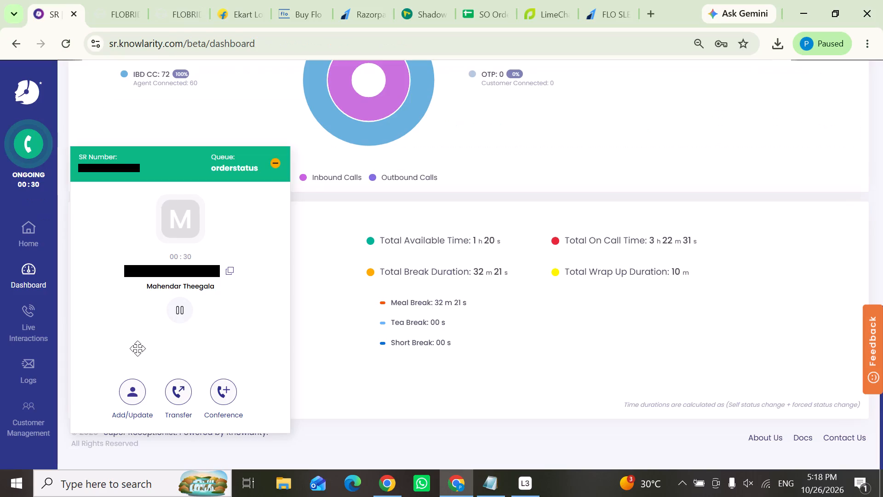
{"action": "left_click", "coordinate": [133, 411]}
{"action": "scroll", "coordinate": [181, 332], "scroll_direction": "down", "scroll_amount": 1}
{"action": "left_click", "coordinate": [166, 347]}
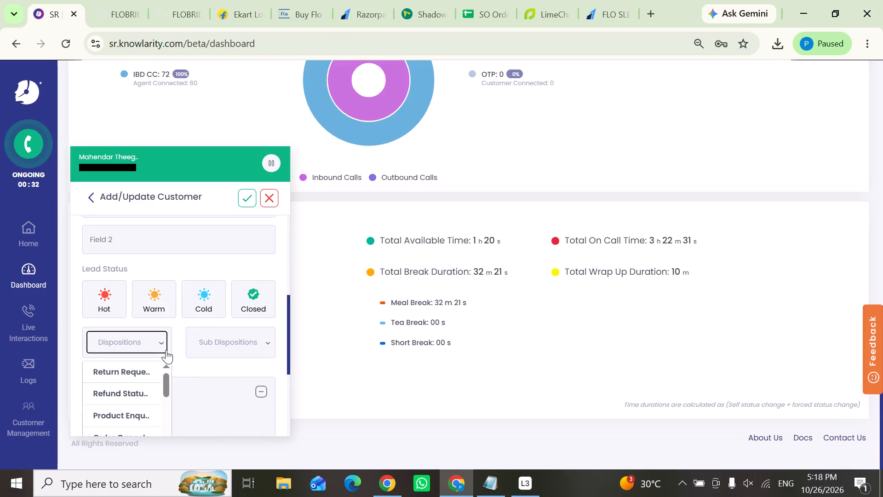
{"action": "left_click_drag", "start_coordinate": [166, 373], "coordinate": [166, 393]}
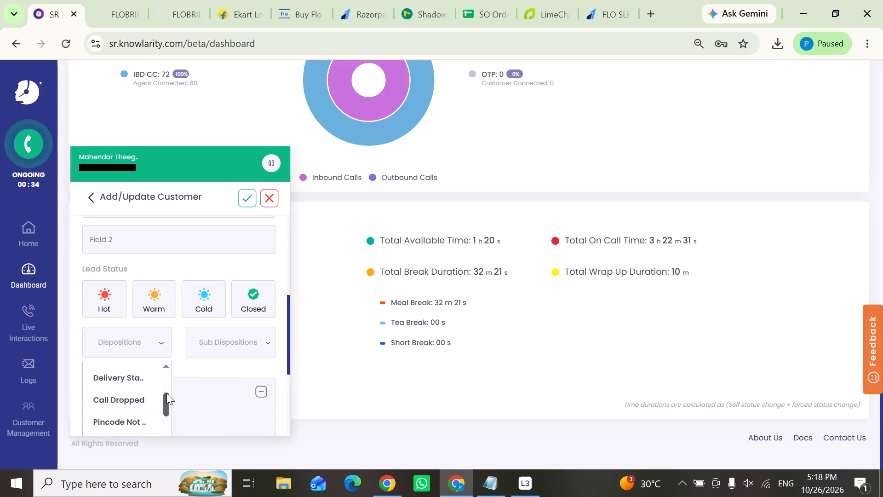
{"action": "left_click", "coordinate": [145, 370]}
{"action": "left_click", "coordinate": [153, 407]}
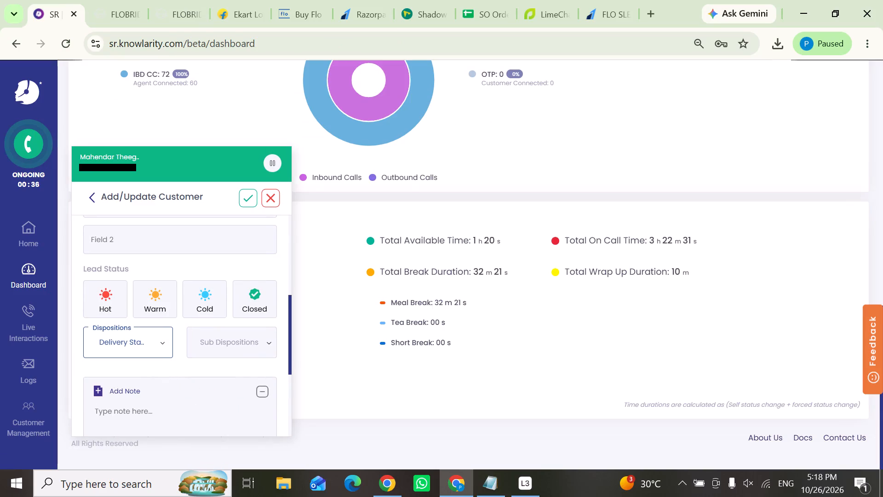
{"action": "key", "text": "ctrl+v"}
{"action": "left_click", "coordinate": [245, 197]}
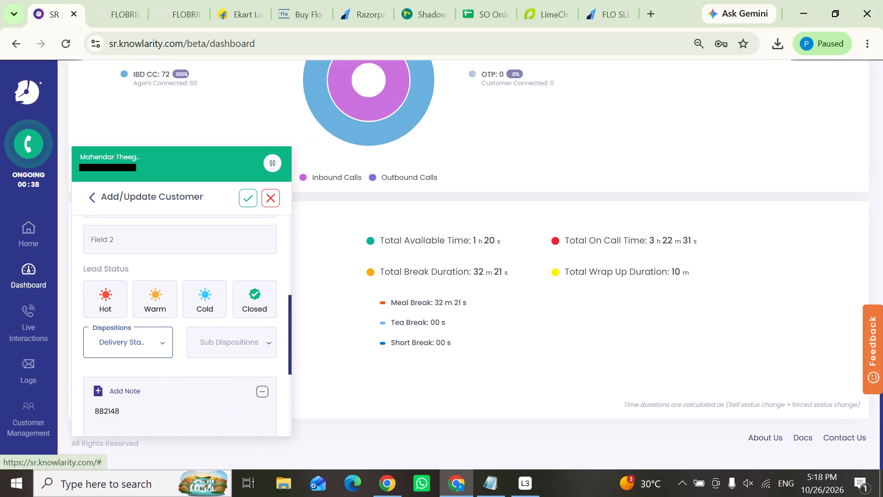
Review the Ekart tracking history of the dispatched shipment again.
{"action": "left_click", "coordinate": [225, 22]}
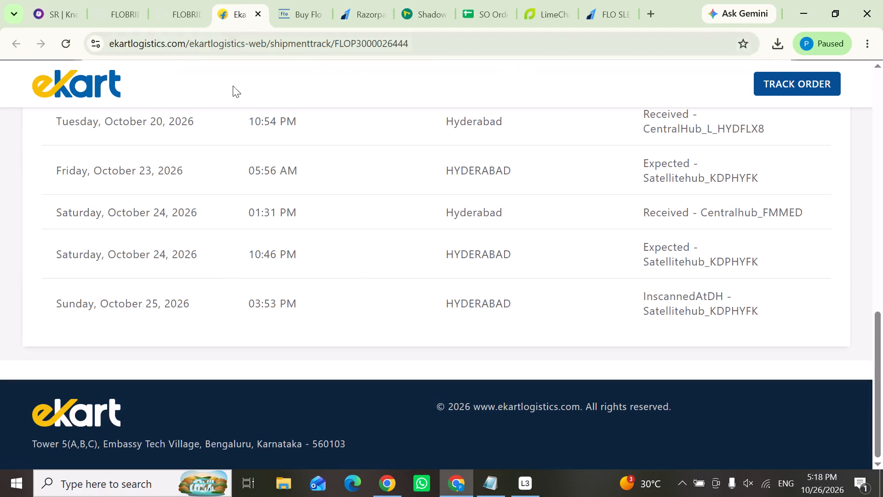
{"action": "scroll", "coordinate": [649, 401], "scroll_direction": "down", "scroll_amount": 2}
{"action": "left_click_drag", "start_coordinate": [882, 347], "coordinate": [872, 298]}
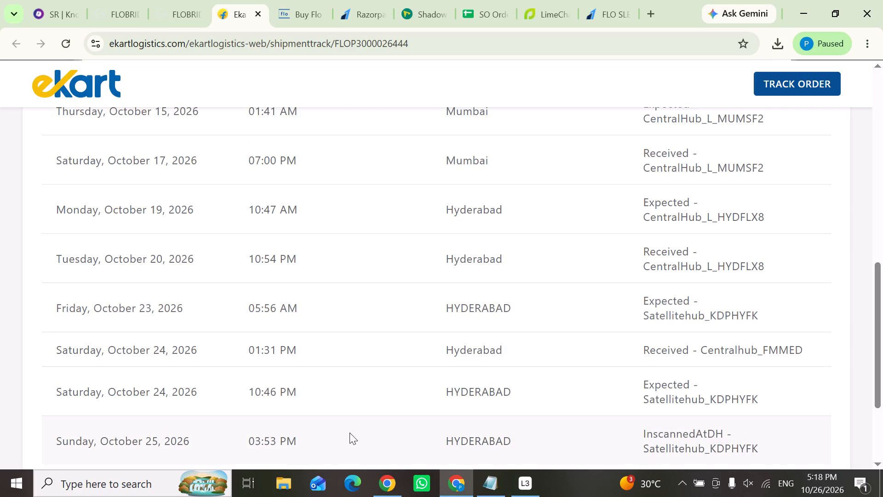
{"action": "scroll", "coordinate": [473, 351], "scroll_direction": "down", "scroll_amount": 3}
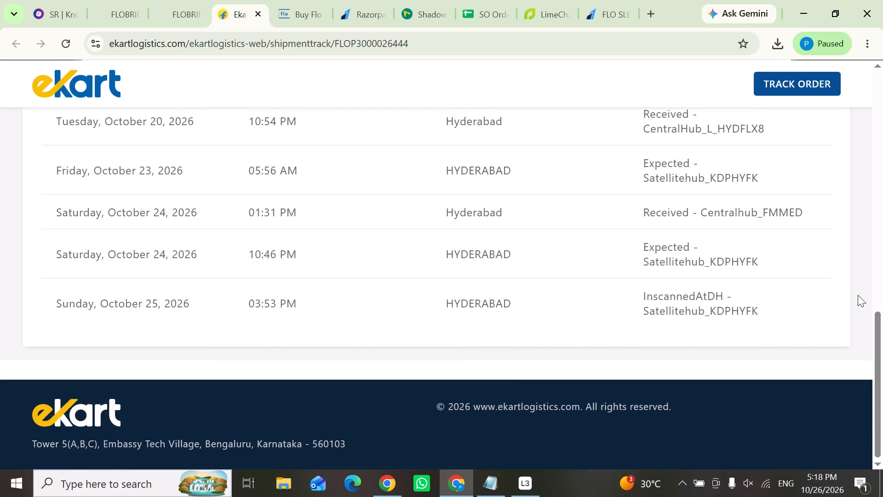
{"action": "left_click_drag", "start_coordinate": [882, 340], "coordinate": [796, 78]}
{"action": "left_click", "coordinate": [178, 0]}
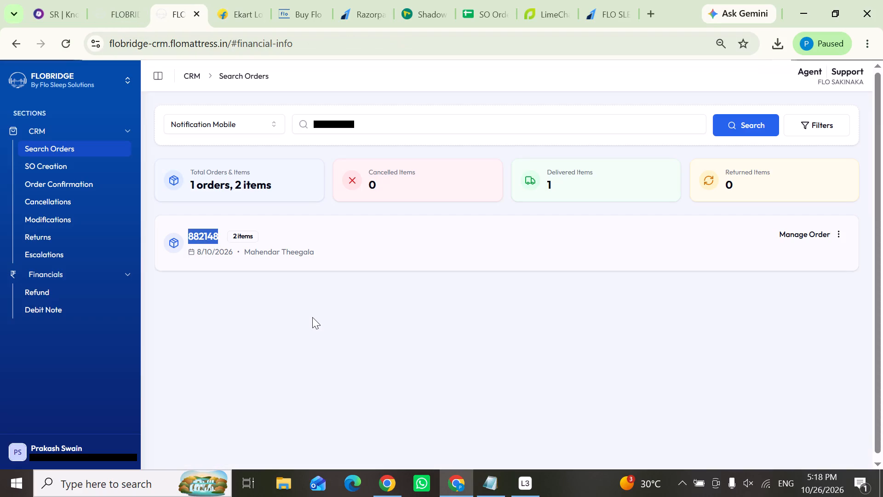
{"action": "left_click", "coordinate": [357, 262]}
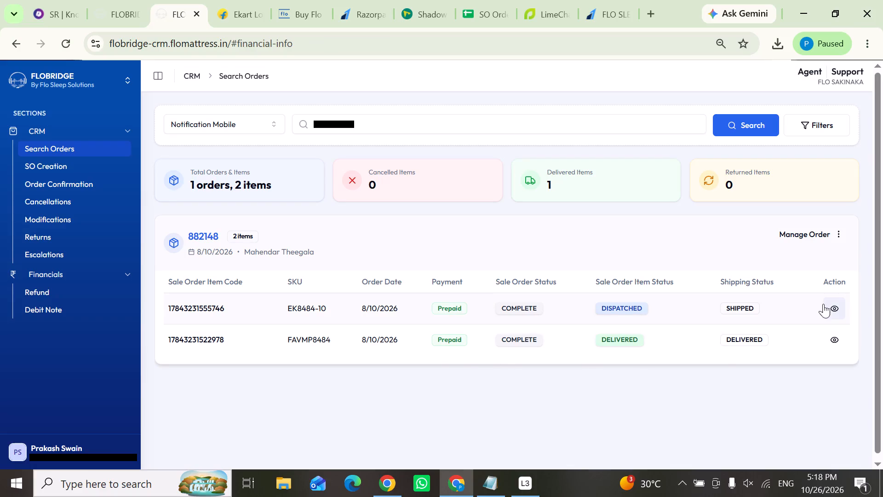
{"action": "left_click", "coordinate": [831, 305]}
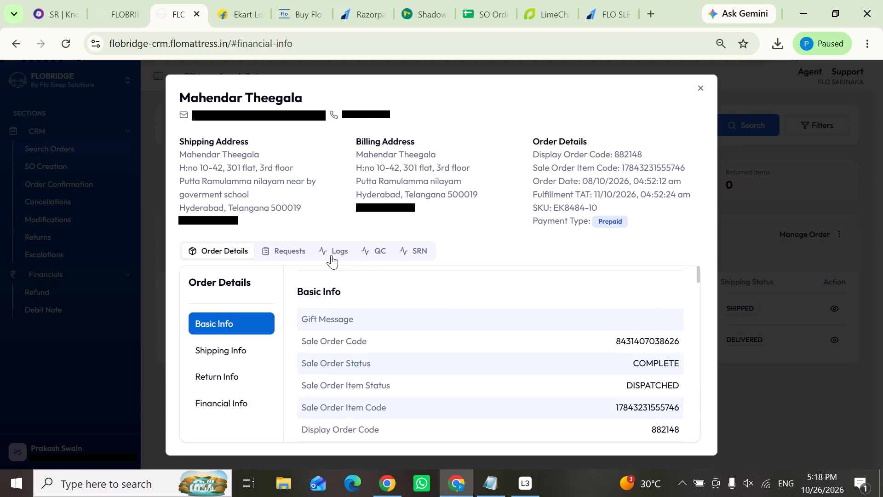
{"action": "left_click", "coordinate": [331, 255]}
{"action": "left_click", "coordinate": [320, 442]}
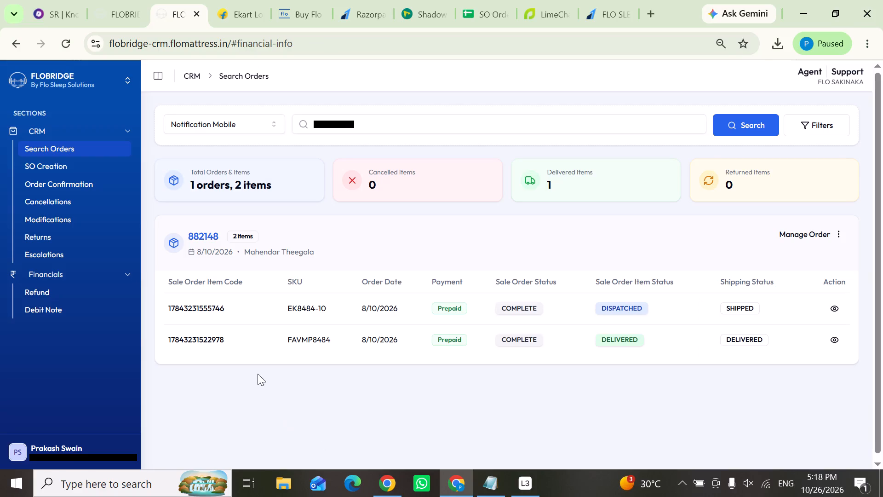
{"action": "left_click_drag", "start_coordinate": [217, 234], "coordinate": [185, 240]}
{"action": "key", "text": "ctrl+c"}
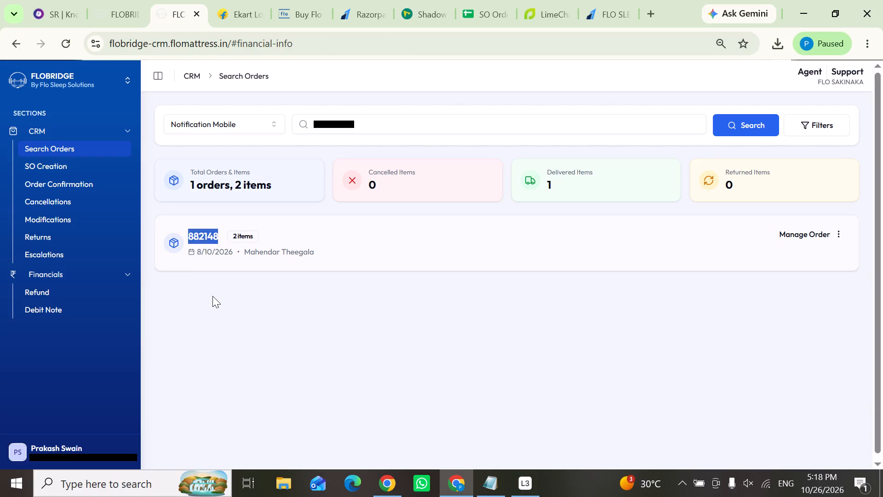
{"action": "left_click", "coordinate": [44, 251]}
{"action": "left_click", "coordinate": [285, 281]}
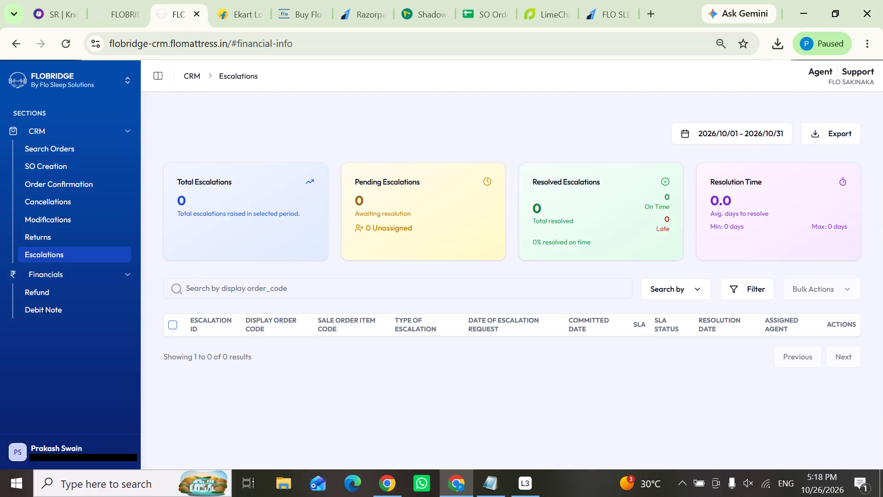
{"action": "key", "text": "ctrl+v"}
{"action": "key", "text": "Return"}
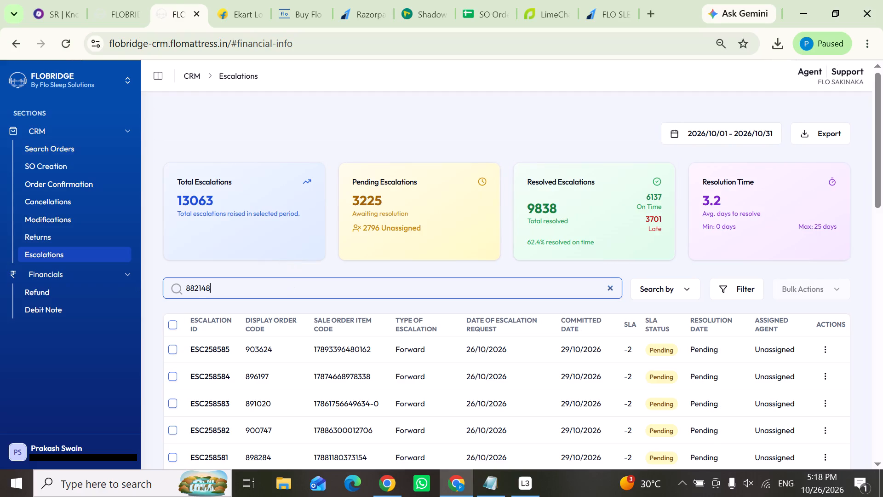
Submit the comment "order not delivered" on the pending escalation ESC252034-2, reusing the text of its existing comment.
{"action": "left_click", "coordinate": [829, 345]}
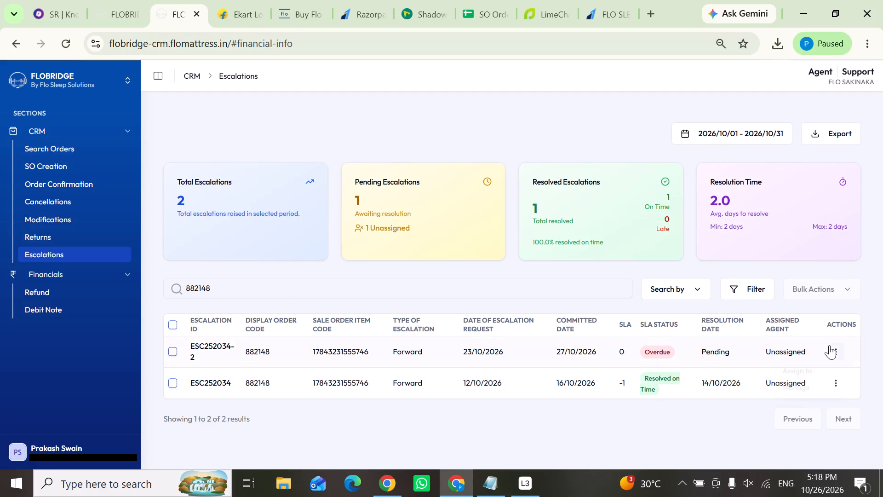
{"action": "left_click", "coordinate": [795, 391]}
{"action": "left_click_drag", "start_coordinate": [566, 237], "coordinate": [634, 237]}
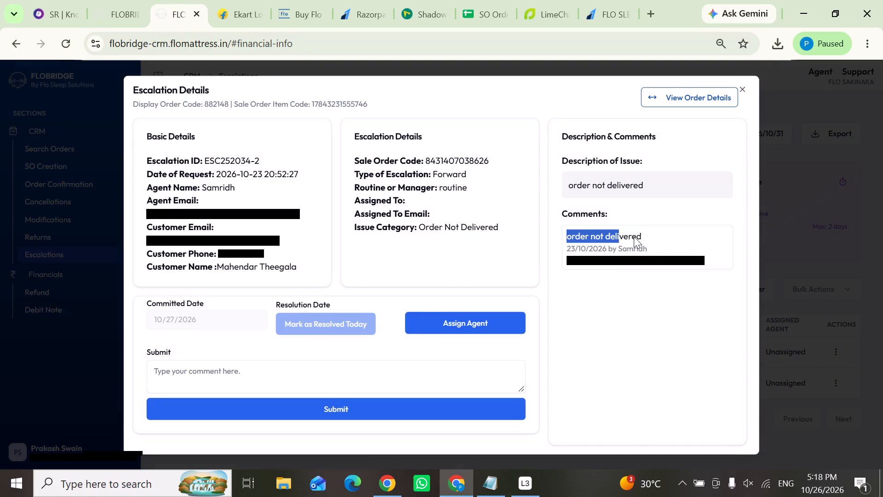
{"action": "left_click_drag", "start_coordinate": [634, 237], "coordinate": [680, 233]}
{"action": "key", "text": "ctrl+c"}
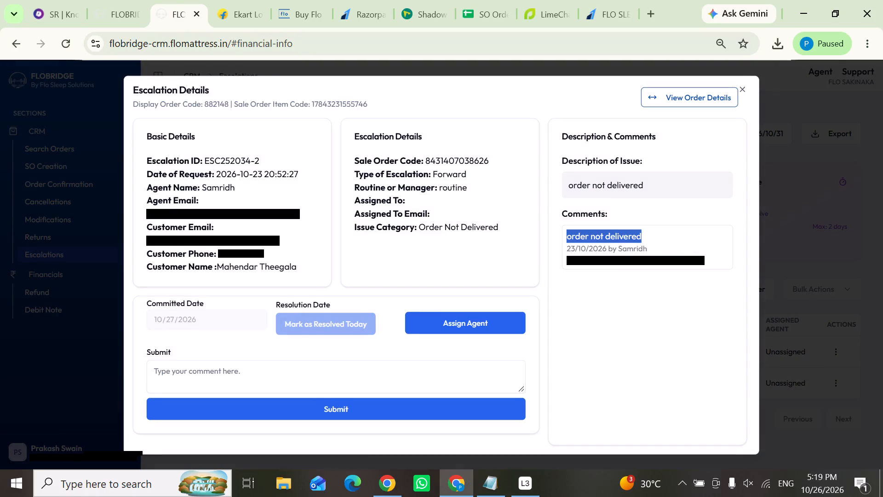
{"action": "left_click", "coordinate": [281, 388]}
{"action": "key", "text": "ctrl+v"}
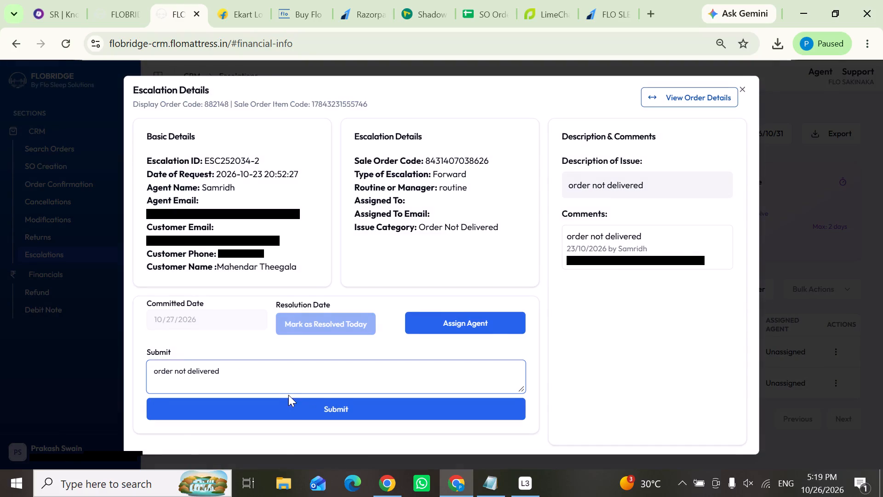
{"action": "left_click", "coordinate": [296, 403]}
{"action": "left_click", "coordinate": [247, 19]}
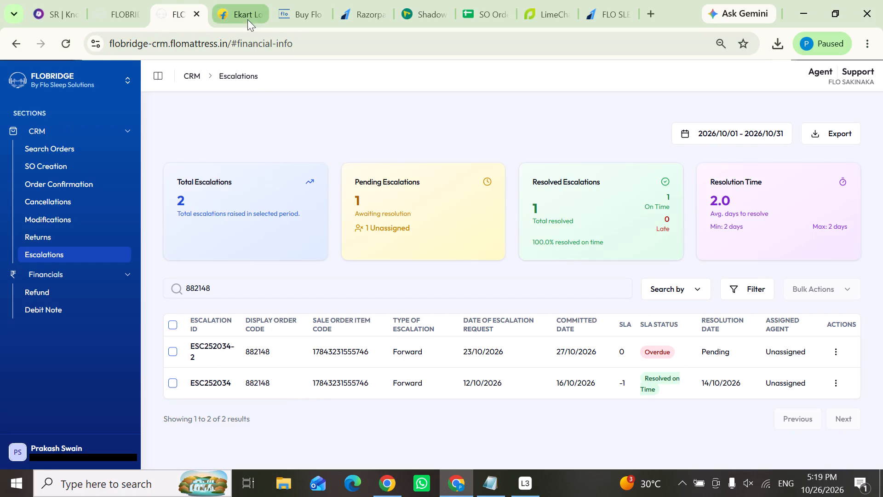
{"action": "scroll", "coordinate": [306, 274], "scroll_direction": "down", "scroll_amount": 1}
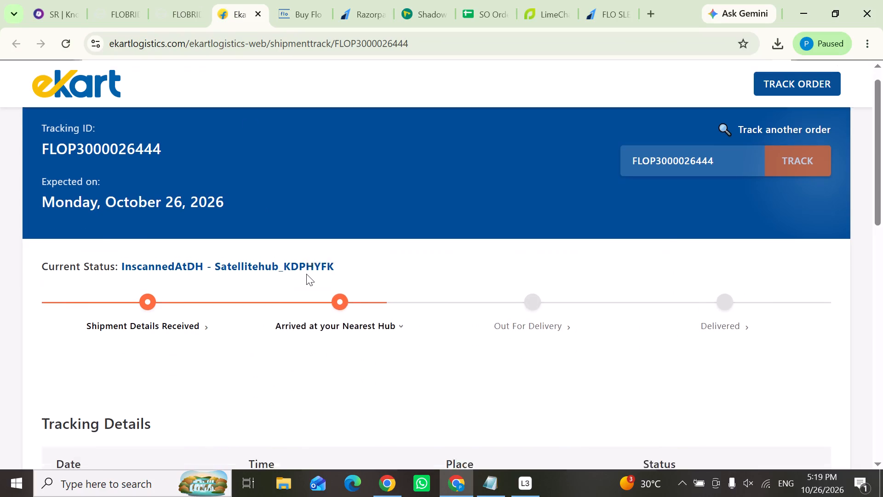
{"action": "scroll", "coordinate": [306, 274], "scroll_direction": "down", "scroll_amount": 2}
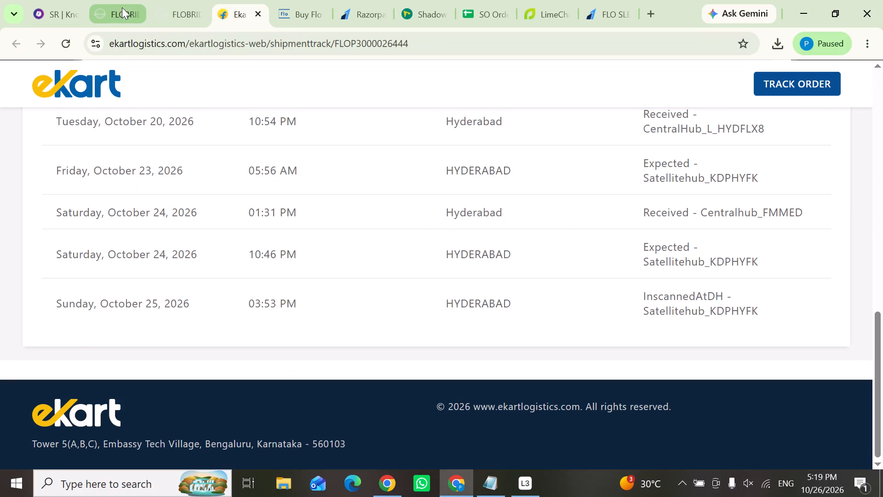
{"action": "left_click", "coordinate": [107, 5]}
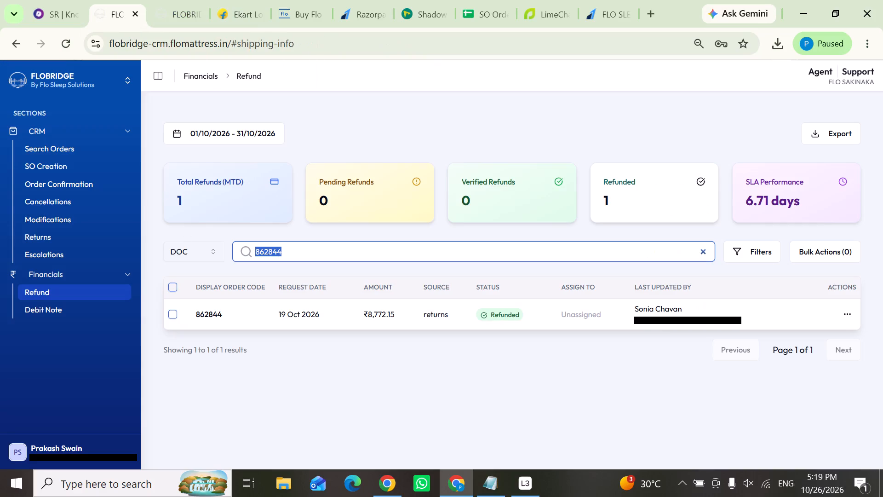
{"action": "left_click", "coordinate": [178, 17]}
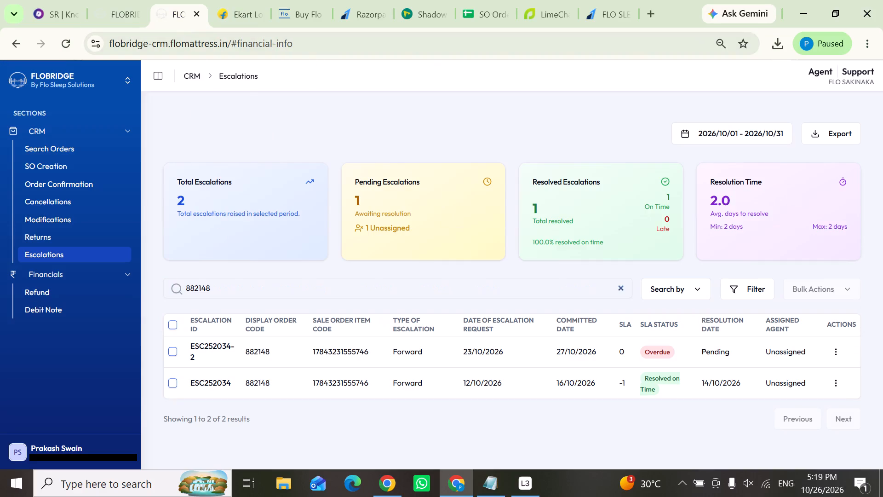
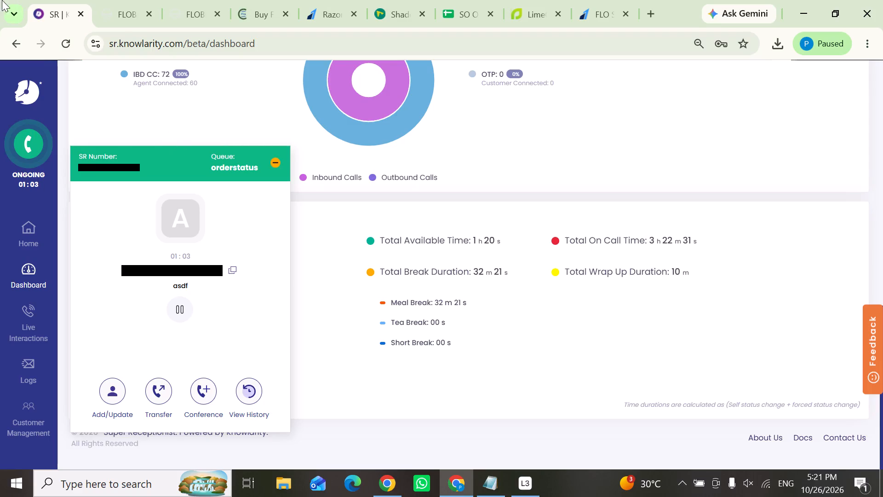
{"action": "left_click", "coordinate": [156, 0]}
{"action": "left_click_drag", "start_coordinate": [373, 121], "coordinate": [267, 121]}
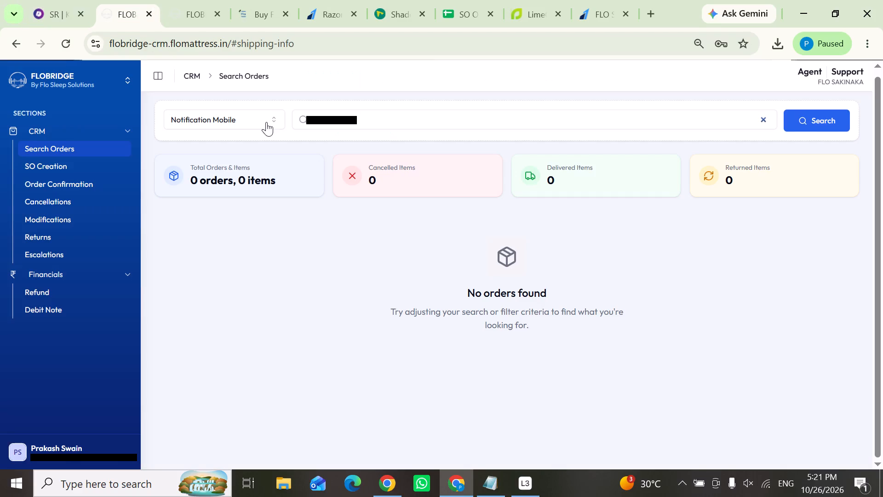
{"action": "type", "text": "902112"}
{"action": "left_click", "coordinate": [256, 121]}
{"action": "left_click", "coordinate": [261, 143]}
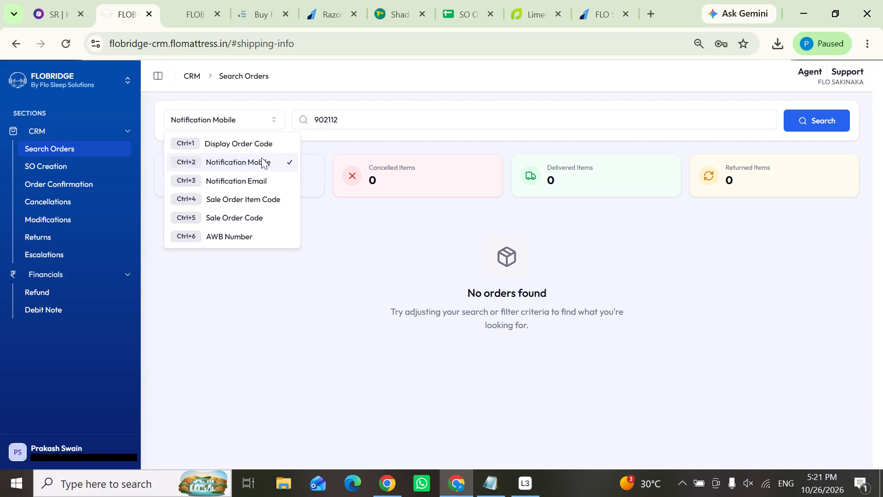
{"action": "left_click", "coordinate": [801, 128]}
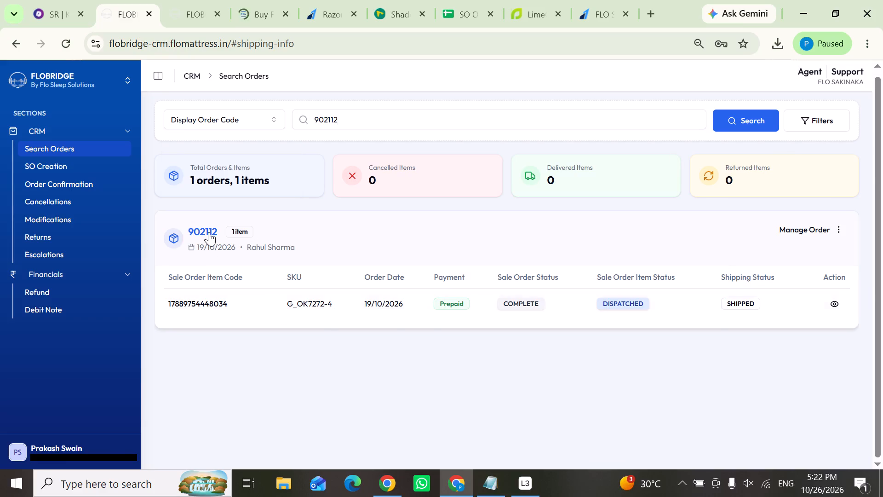
{"action": "left_click_drag", "start_coordinate": [218, 230], "coordinate": [183, 233]}
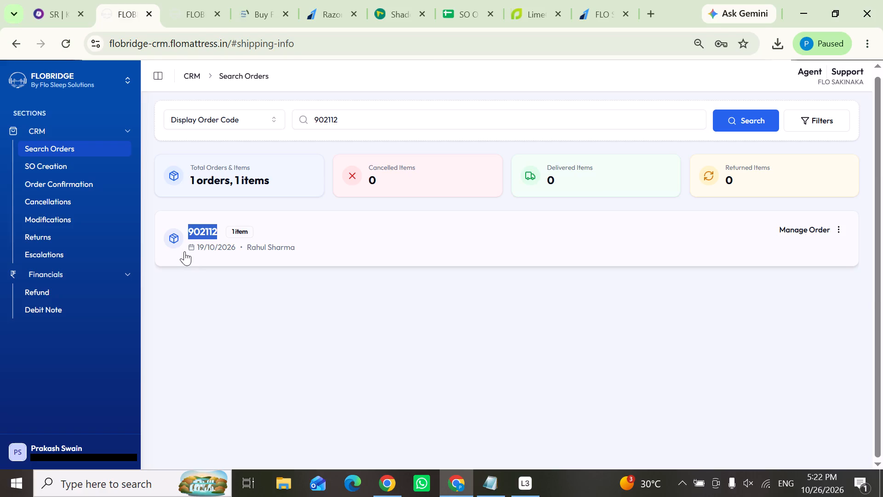
{"action": "left_click", "coordinate": [77, 0]}
{"action": "left_click", "coordinate": [128, 0]}
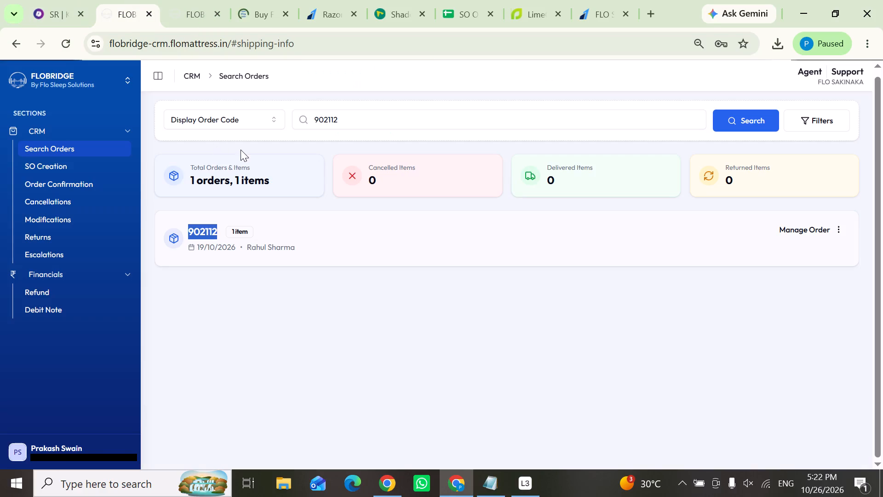
{"action": "left_click", "coordinate": [305, 252]}
{"action": "left_click_drag", "start_coordinate": [299, 250], "coordinate": [269, 249]}
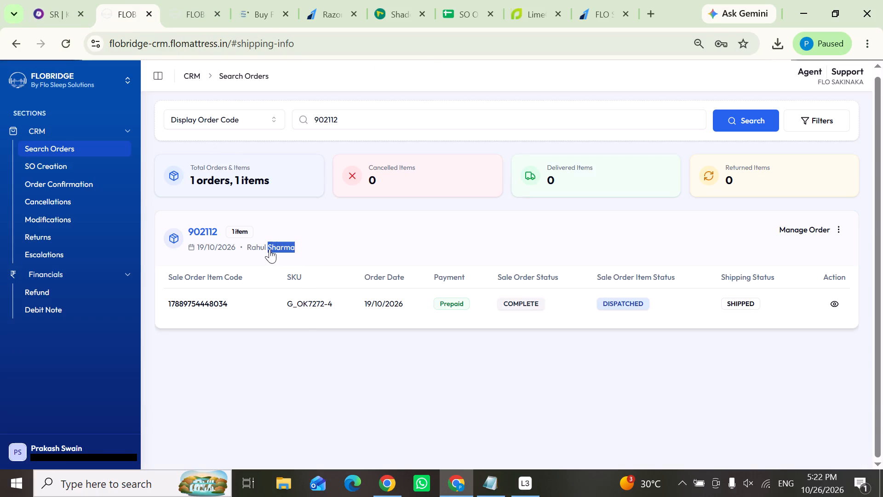
{"action": "left_click", "coordinate": [306, 263]}
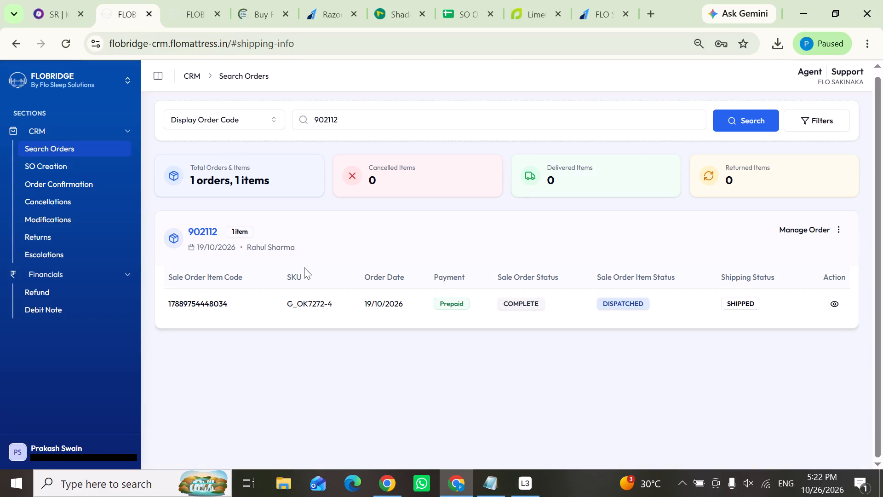
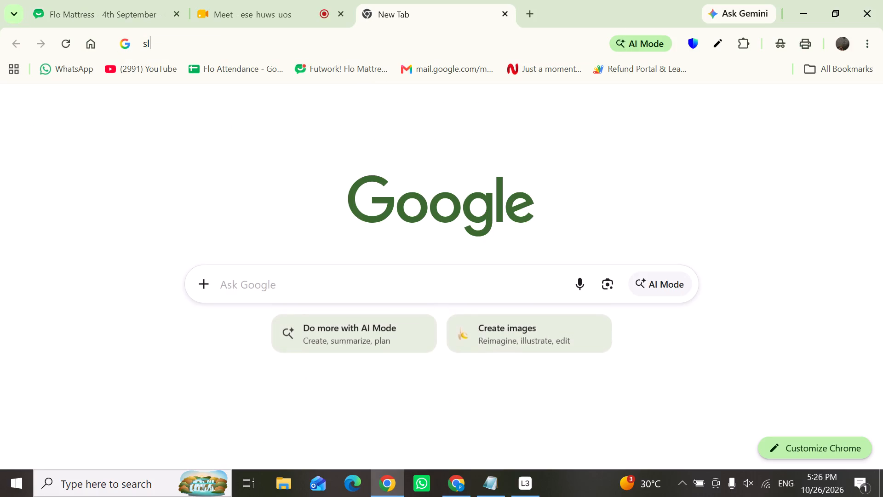
{"action": "key", "text": "o"}
{"action": "key", "text": "BackSpace"}
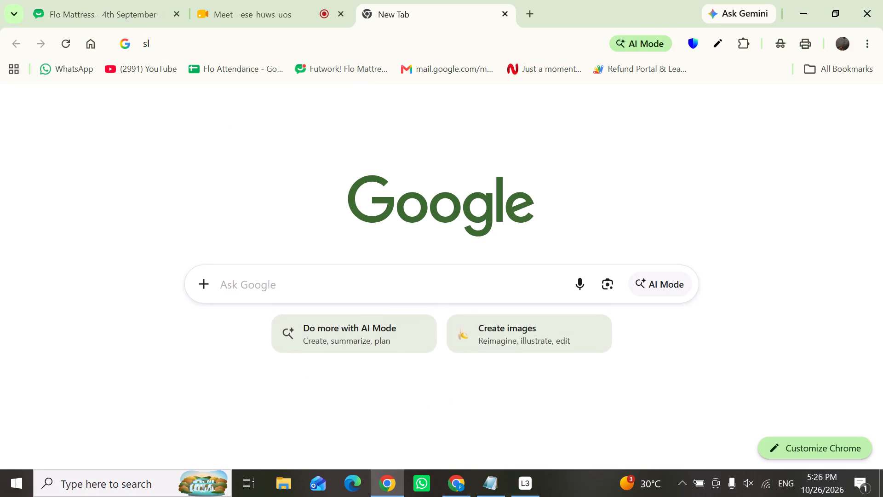
{"action": "type", "text": "icethepie"}
{"action": "key", "text": "Return"}
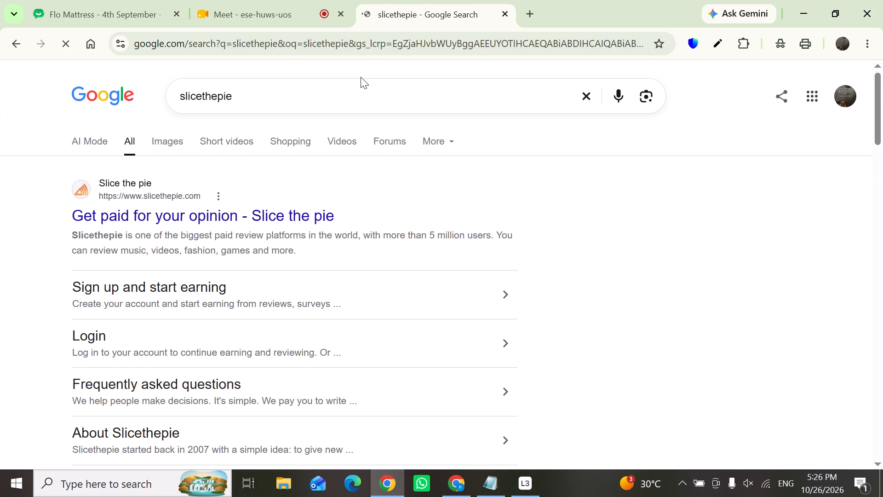